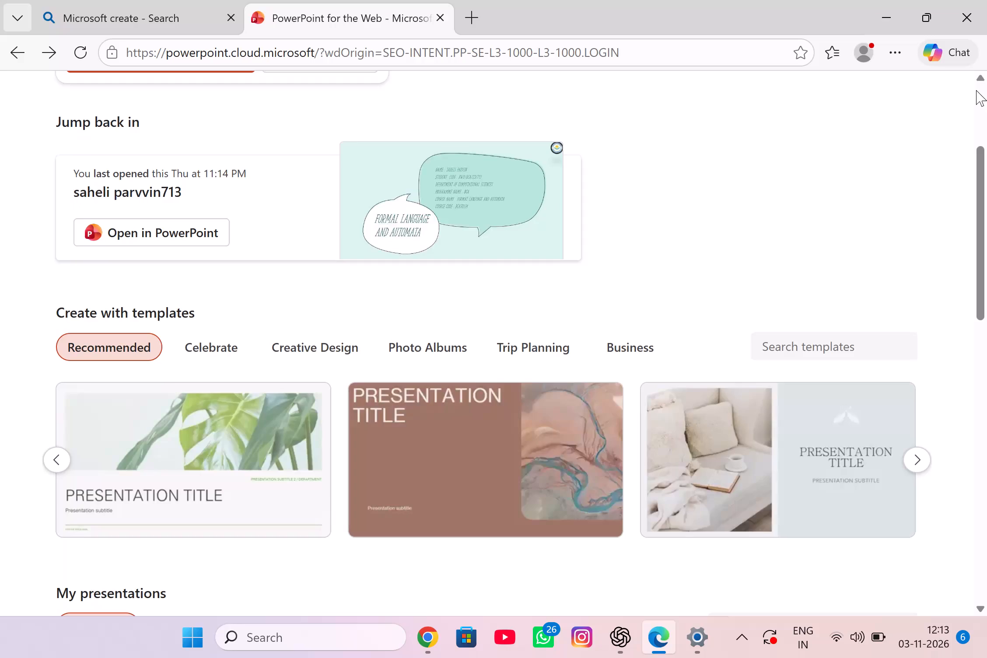
# Browse the recommended templates and create a presentation from the High-Impact Sales Strategies template.
pyautogui.click(979, 79)
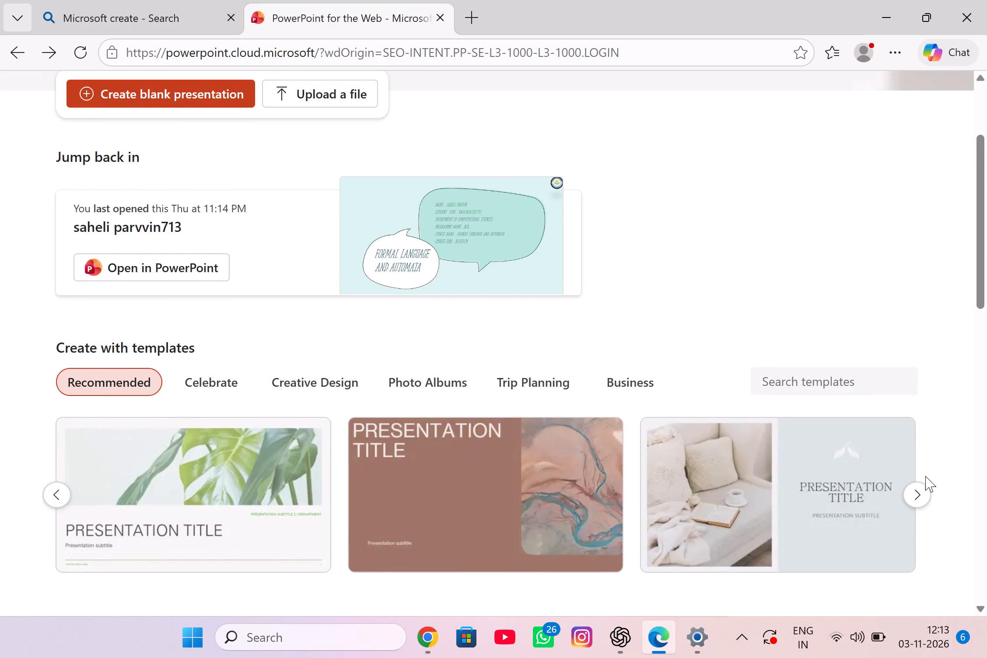
pyautogui.click(48, 487)
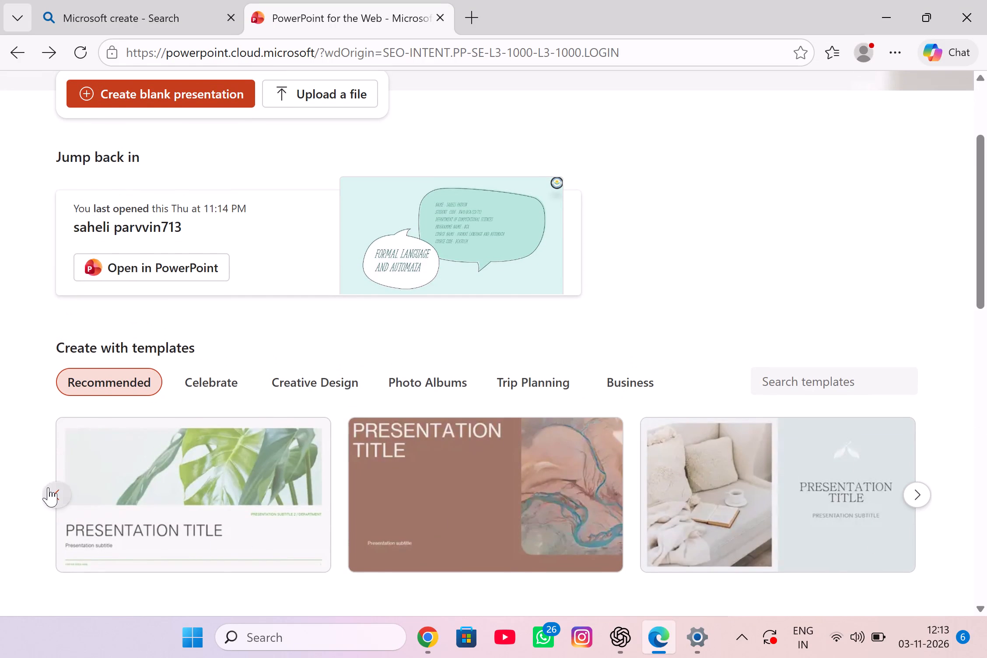
pyautogui.click(48, 487)
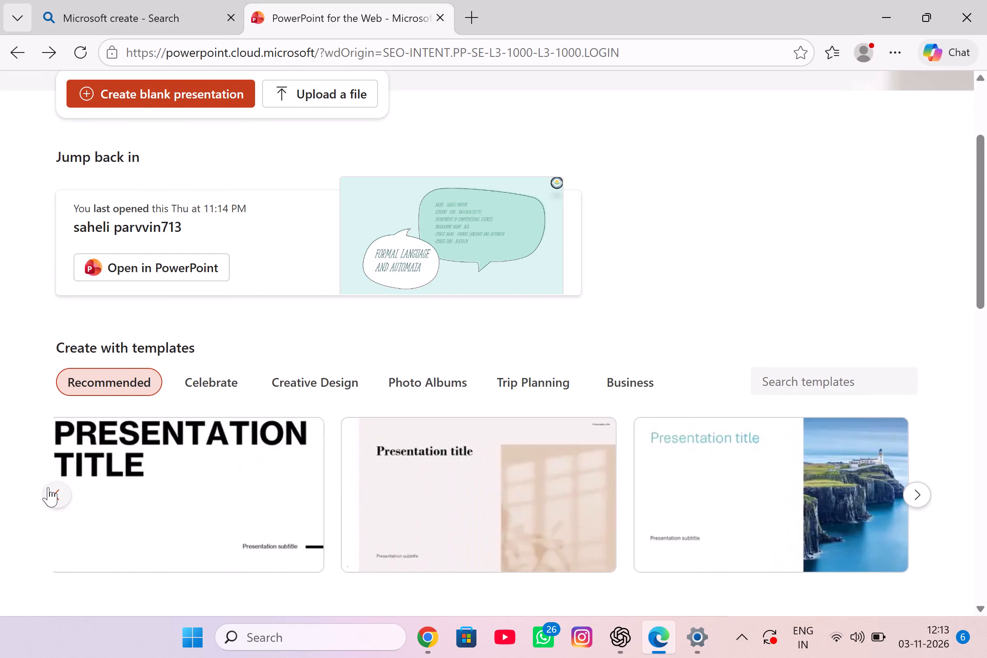
pyautogui.click(48, 487)
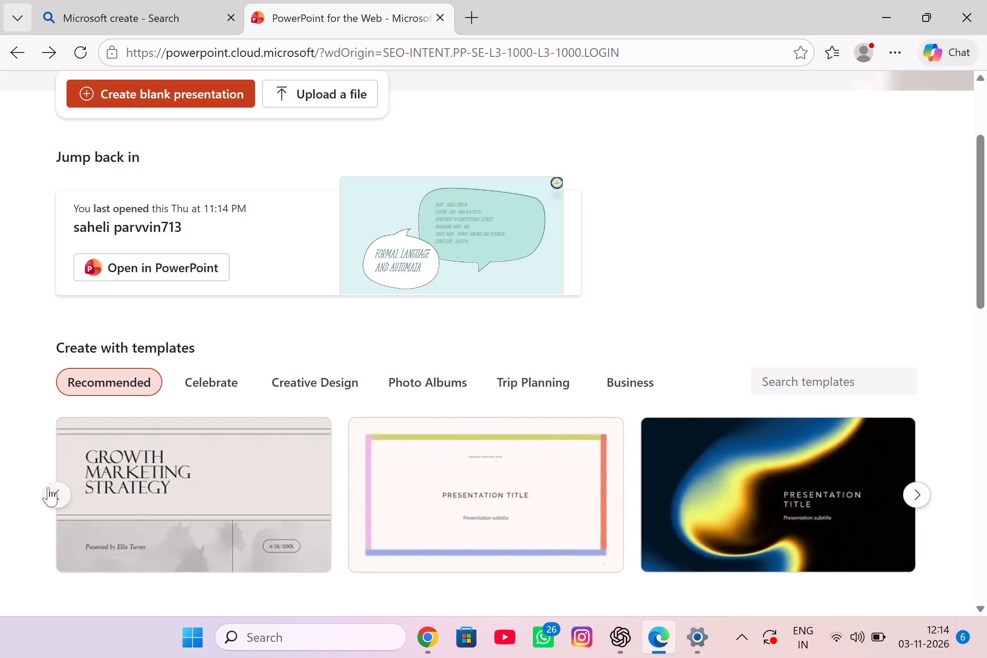
pyautogui.click(48, 487)
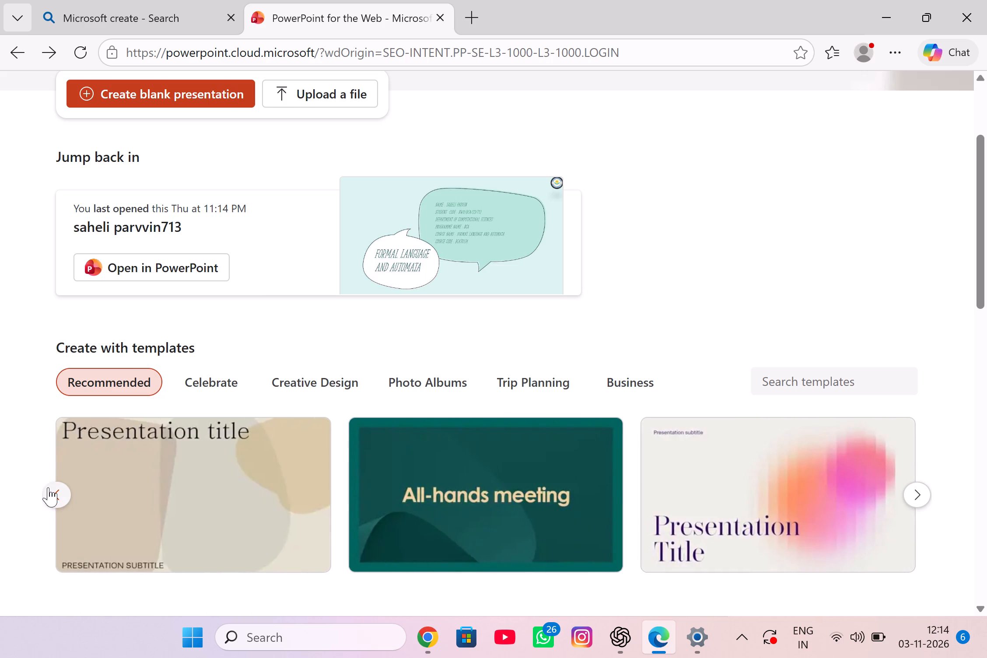
pyautogui.click(48, 487)
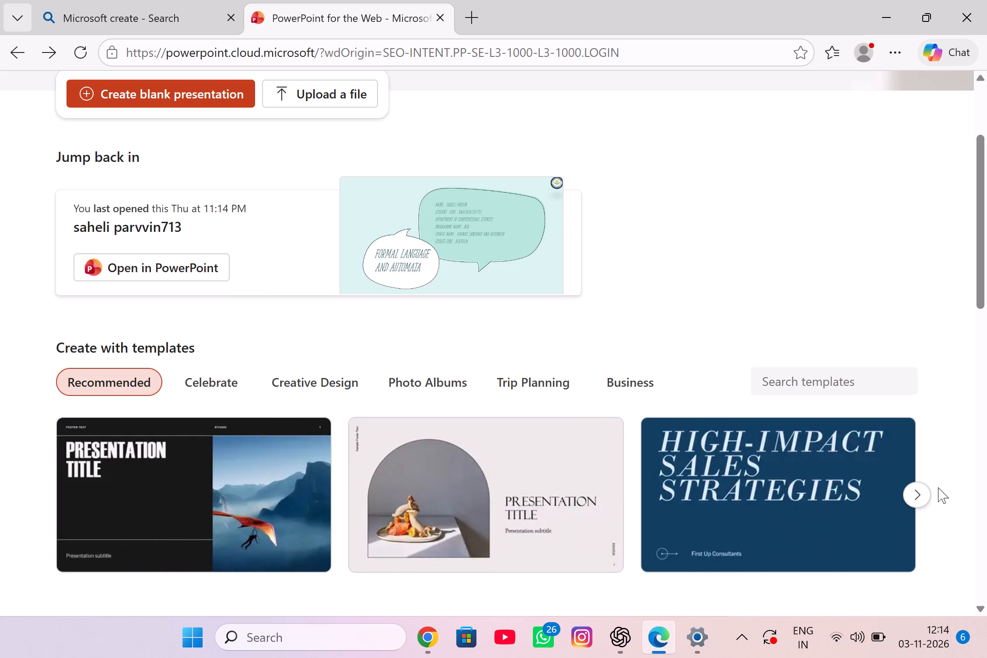
pyautogui.click(913, 490)
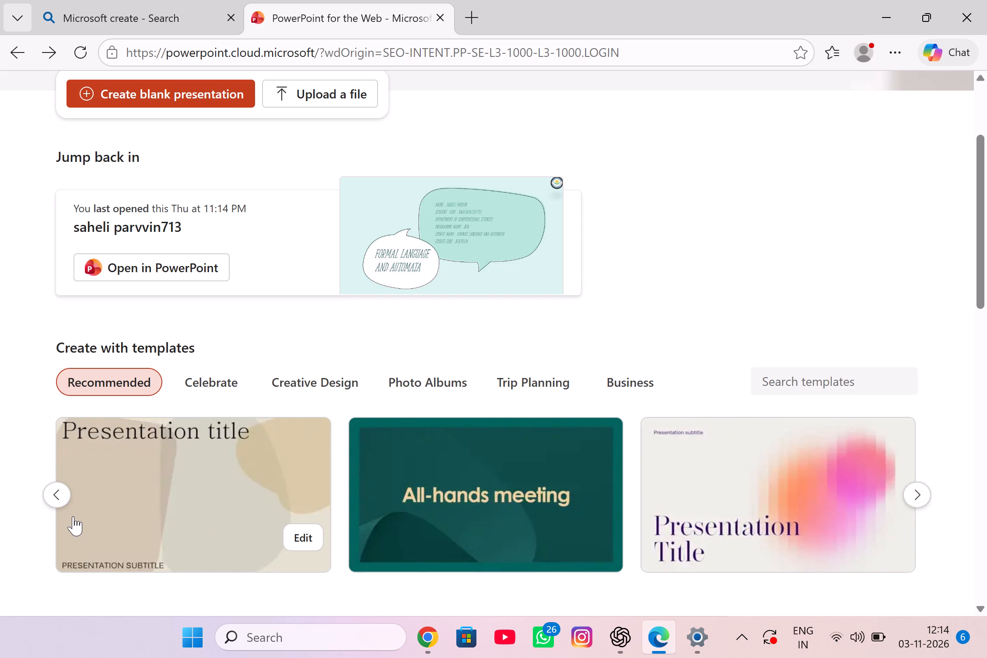
pyautogui.click(56, 493)
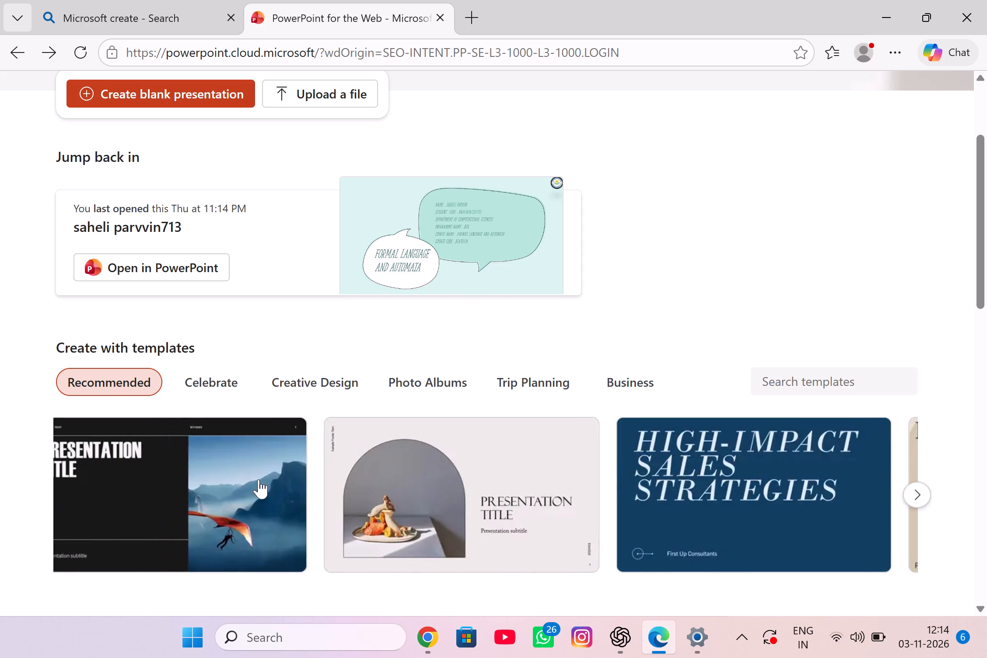
pyautogui.click(754, 462)
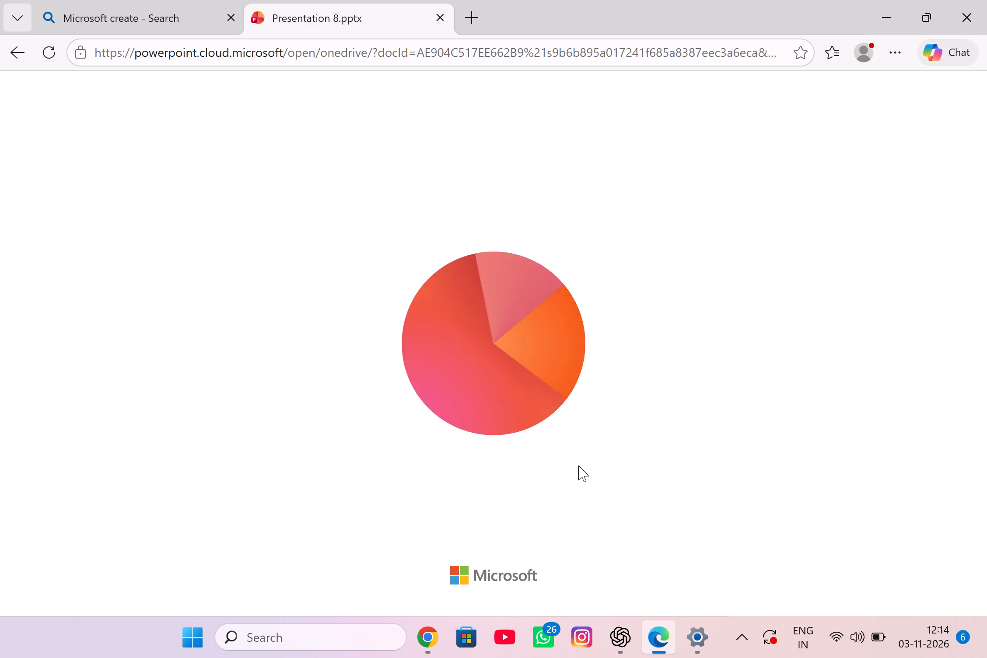
# Cut the picture of hands and the picture placeholder behind it from the Agenda slide.
pyautogui.hscroll(-1, 497, 454)
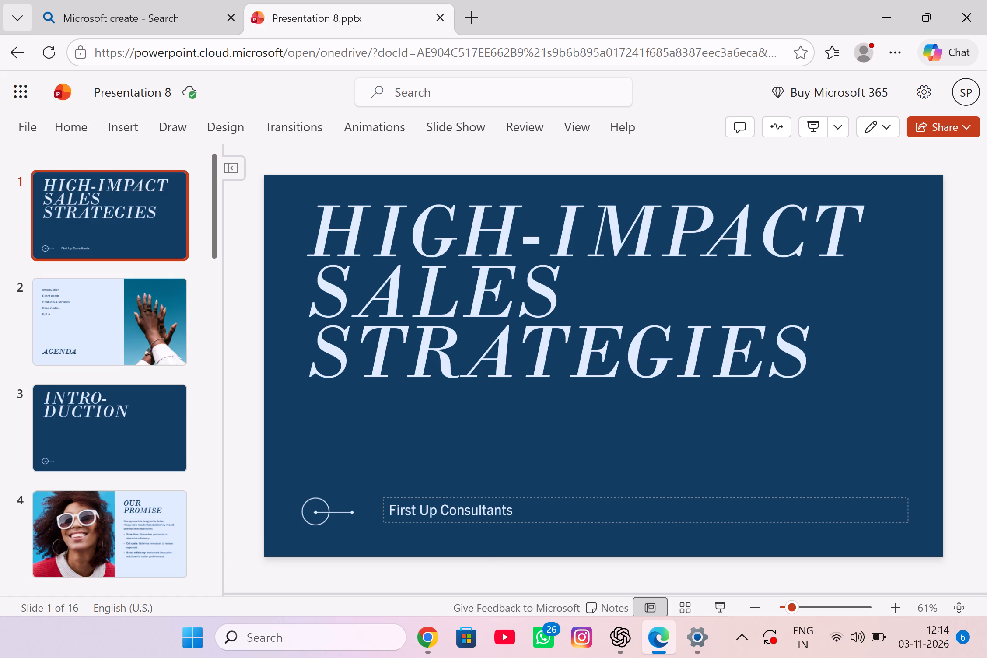
pyautogui.scroll(-1, 15, 276)
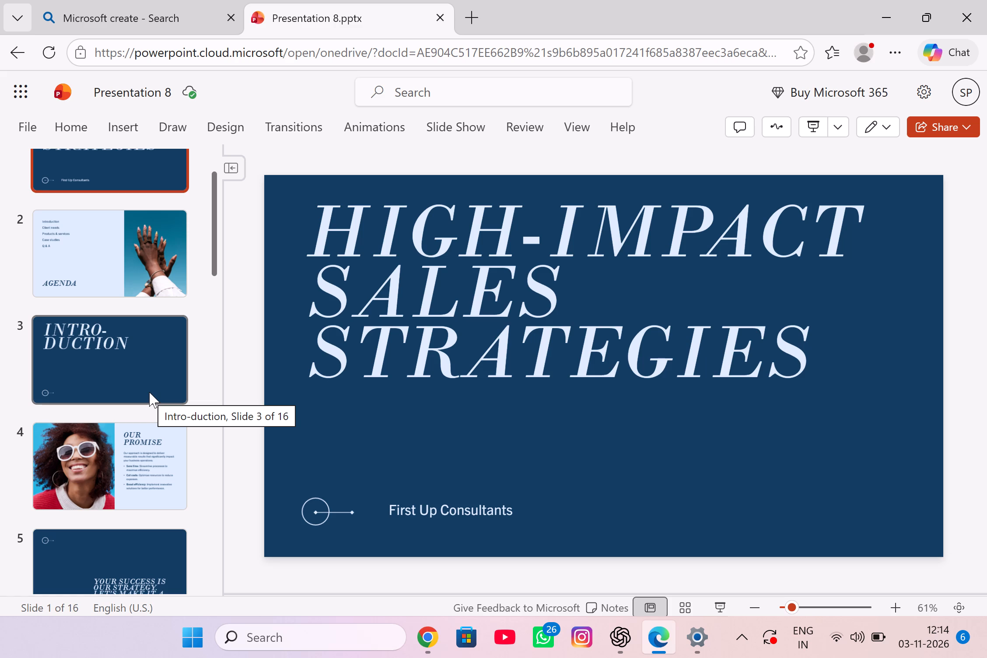
pyautogui.press('\\')
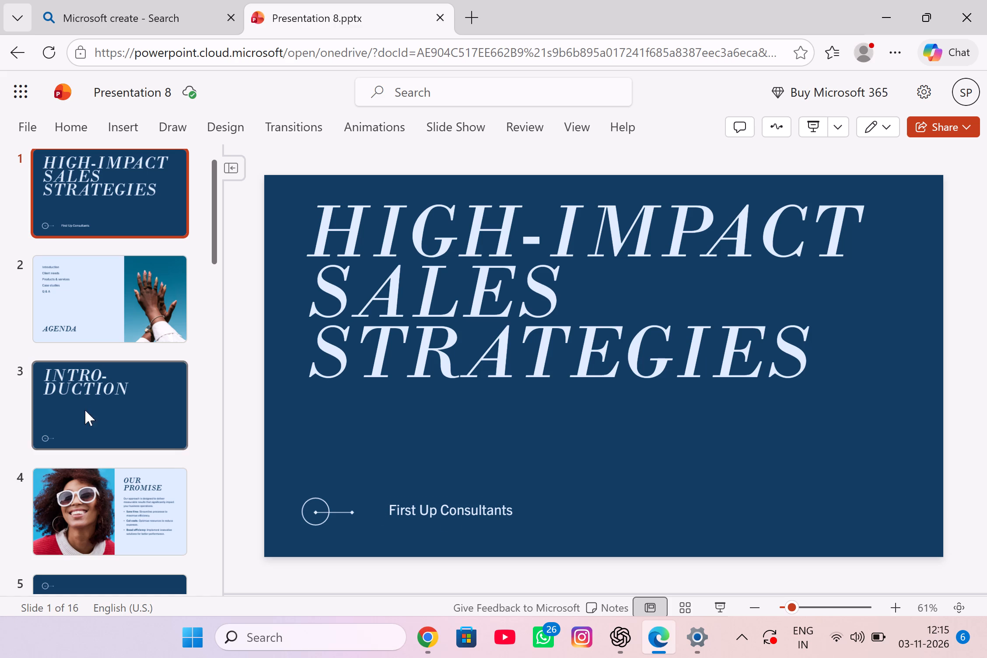
pyautogui.click(128, 308)
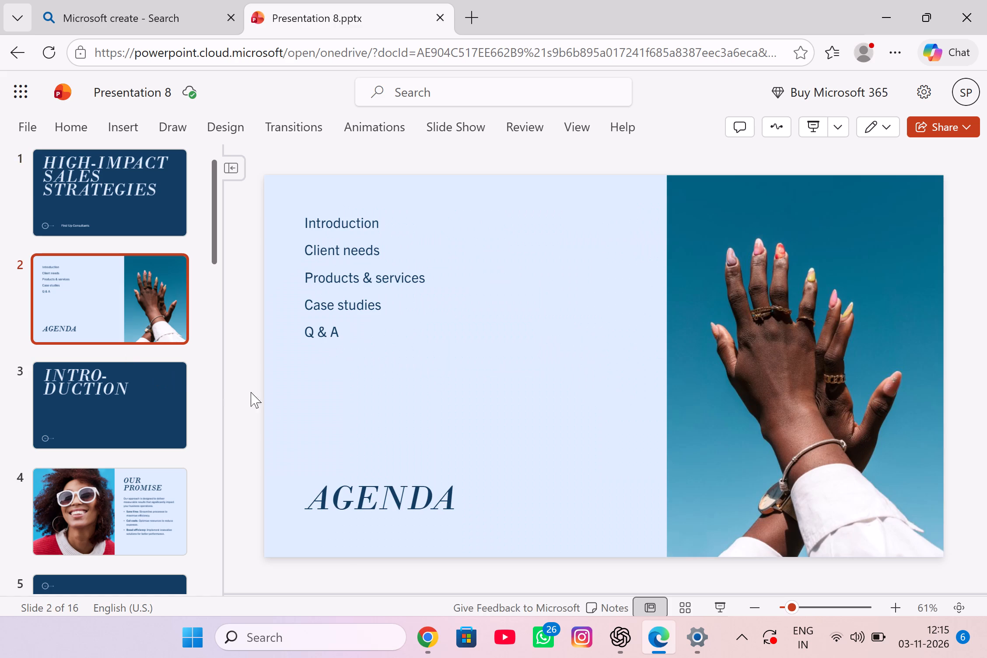
pyautogui.rightClick(748, 379)
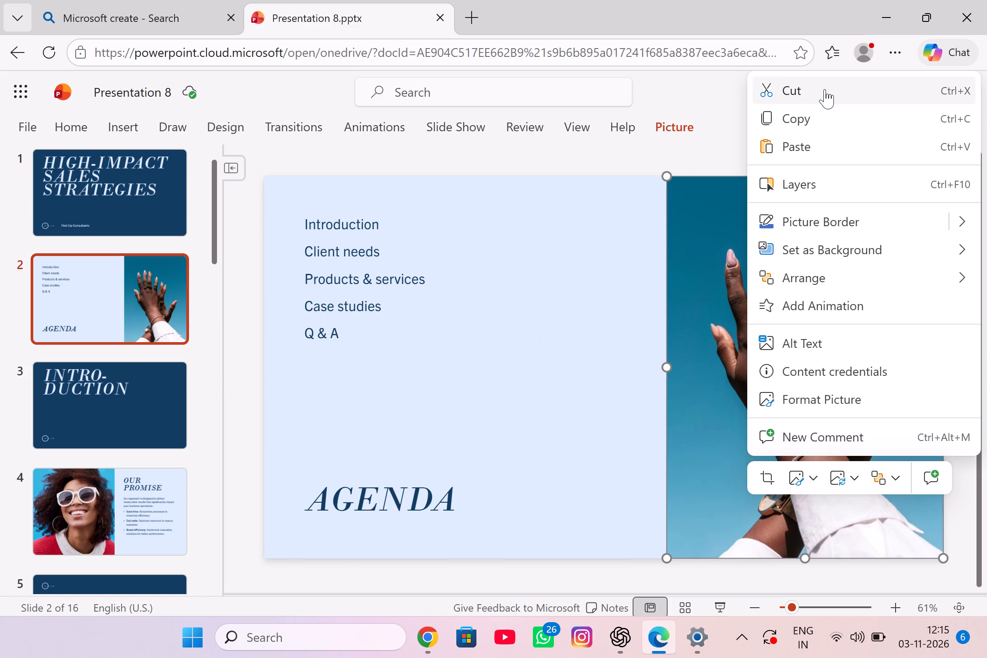
pyautogui.doubleClick(822, 92)
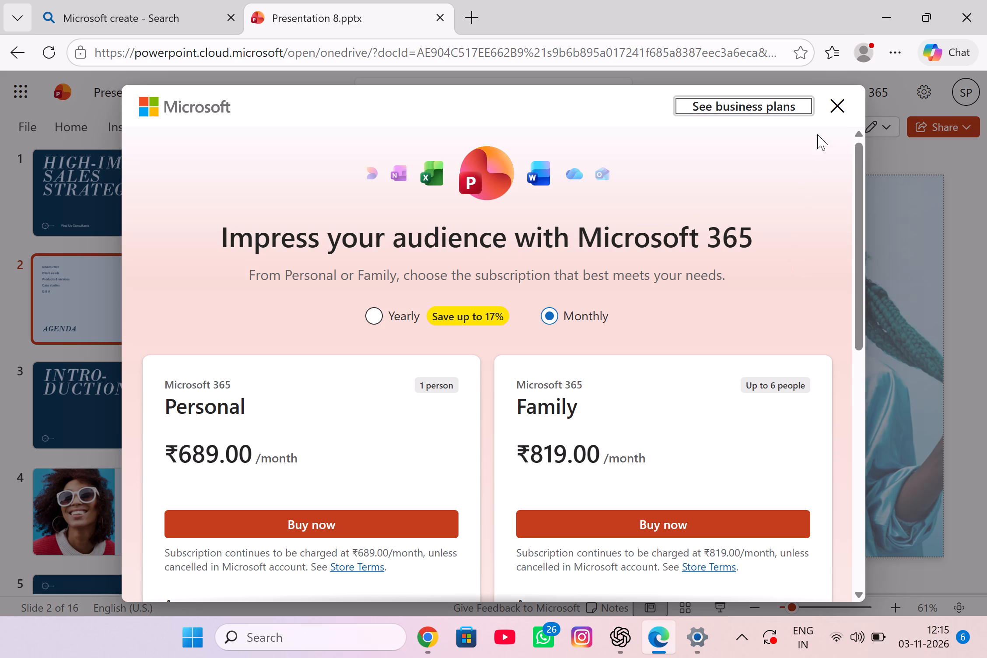
pyautogui.click(826, 97)
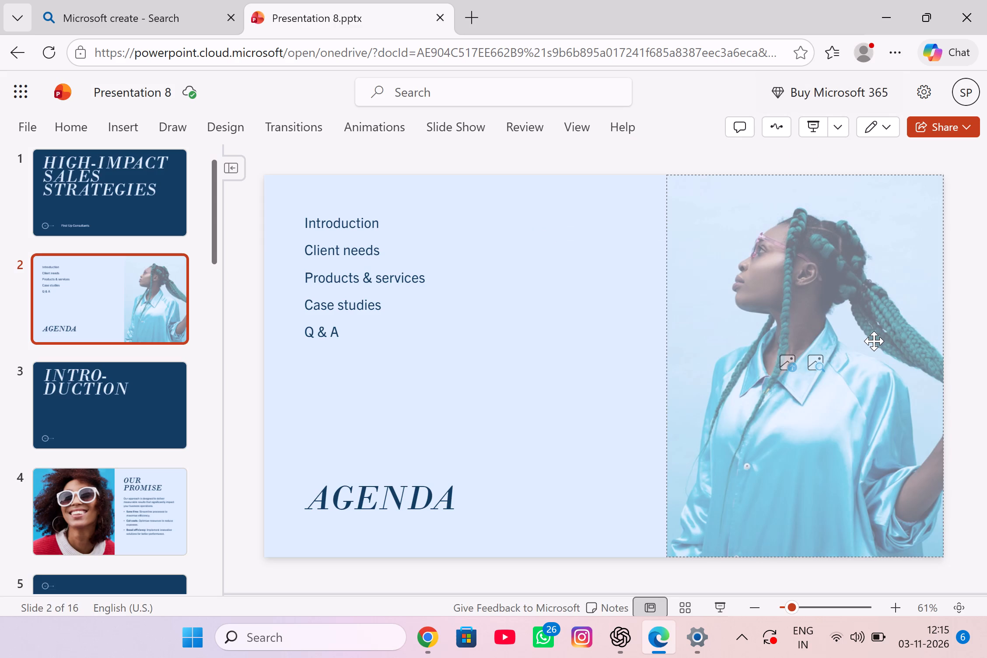
pyautogui.click(874, 341)
pyautogui.rightClick(842, 312)
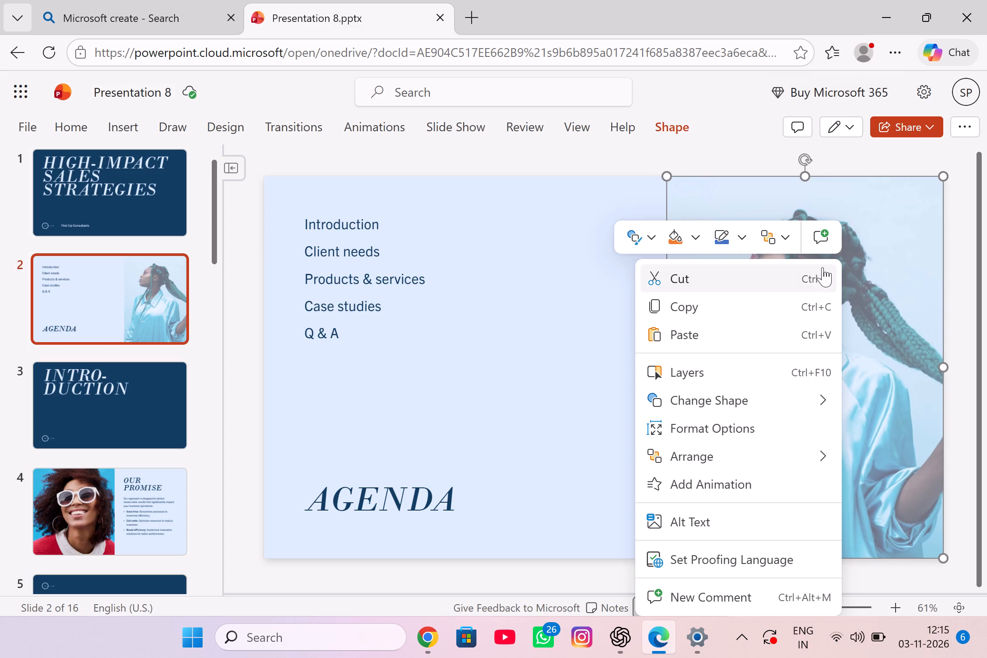
pyautogui.click(746, 274)
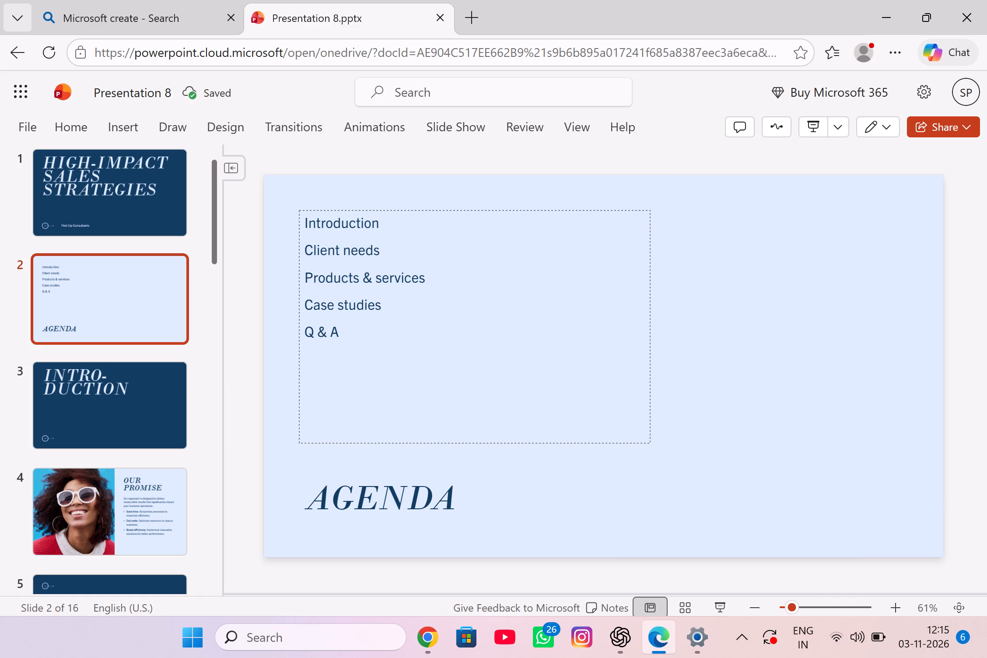
# Delete all of the "High-Impact Sales Strategies" title text on slide 1.
pyautogui.click(170, 217)
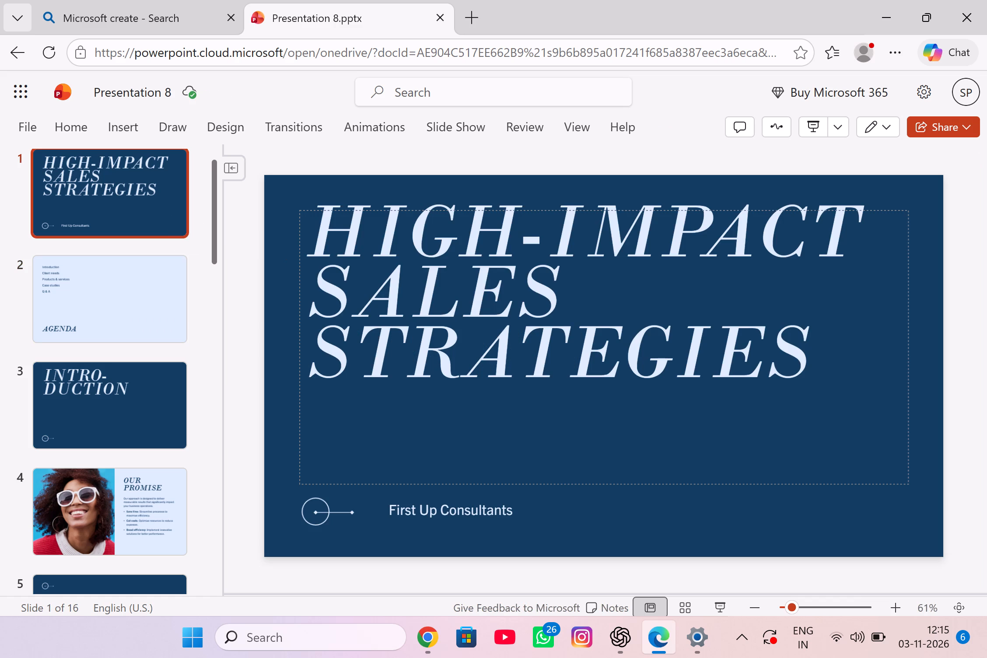
pyautogui.rightClick(518, 234)
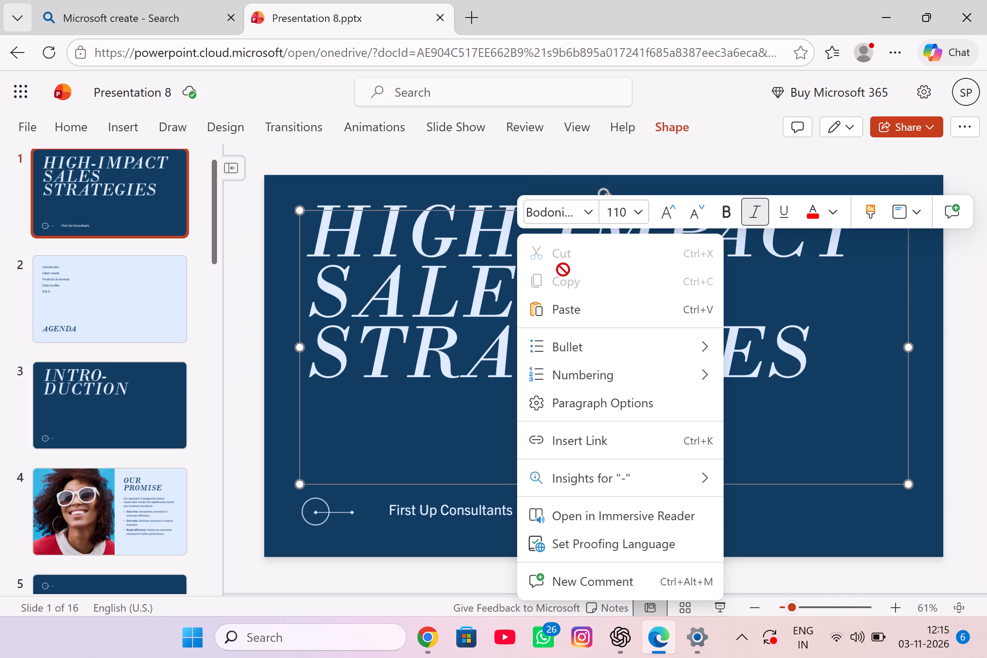
pyautogui.click(827, 336)
pyautogui.click(830, 348)
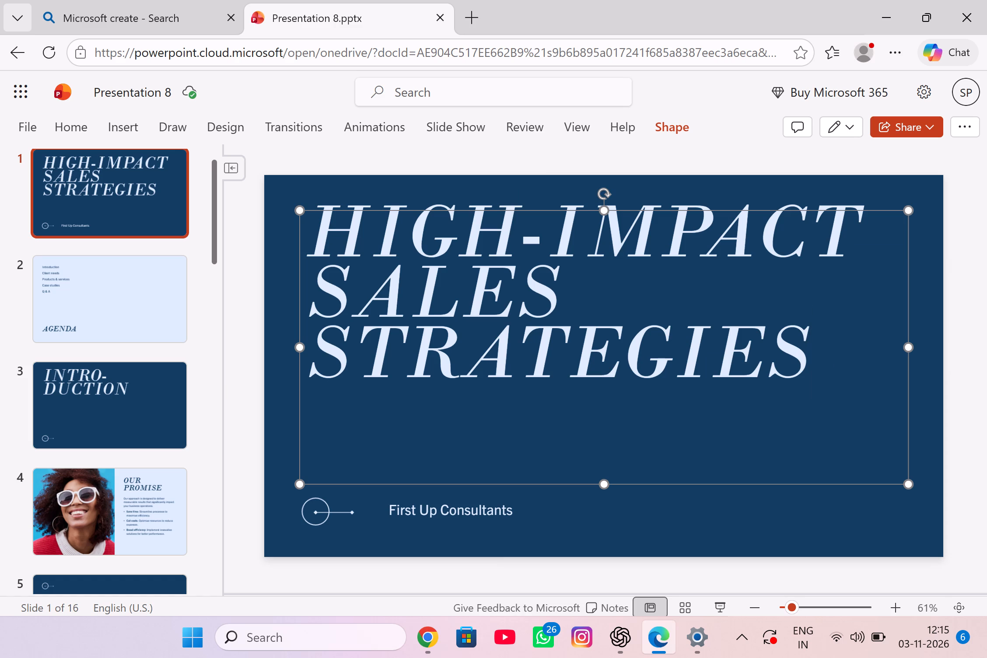
pyautogui.press('BackSpace')
pyautogui.press('BackSpace')
pyautogui.press('BackSpace')
pyautogui.press('BackSpace')
pyautogui.press('BackSpace')
pyautogui.press('BackSpace')
pyautogui.press('BackSpace')
pyautogui.press('BackSpace')
pyautogui.press('BackSpace')
pyautogui.press('BackSpace')
pyautogui.press('BackSpace')
pyautogui.press('BackSpace')
pyautogui.press('BackSpace')
pyautogui.press('BackSpace')
pyautogui.press('BackSpace')
pyautogui.press('BackSpace')
pyautogui.press('BackSpace')
pyautogui.press('BackSpace')
pyautogui.press('BackSpace')
pyautogui.press('BackSpace')
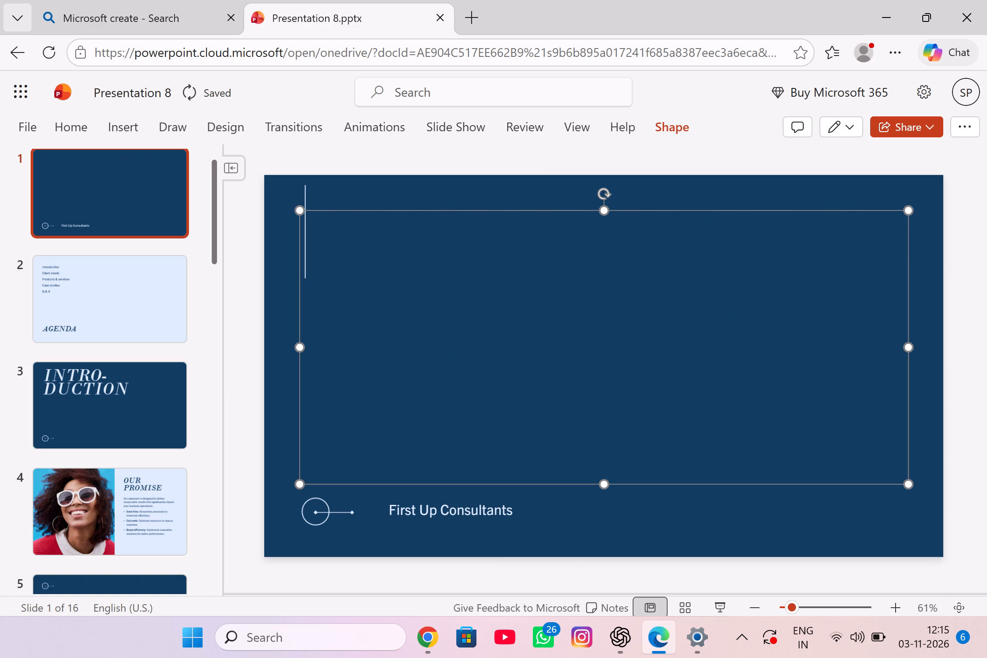
# Delete the "First Up Consultants" subtitle from slide 1.
pyautogui.moveTo(527, 521); pyautogui.dragTo(453, 508)
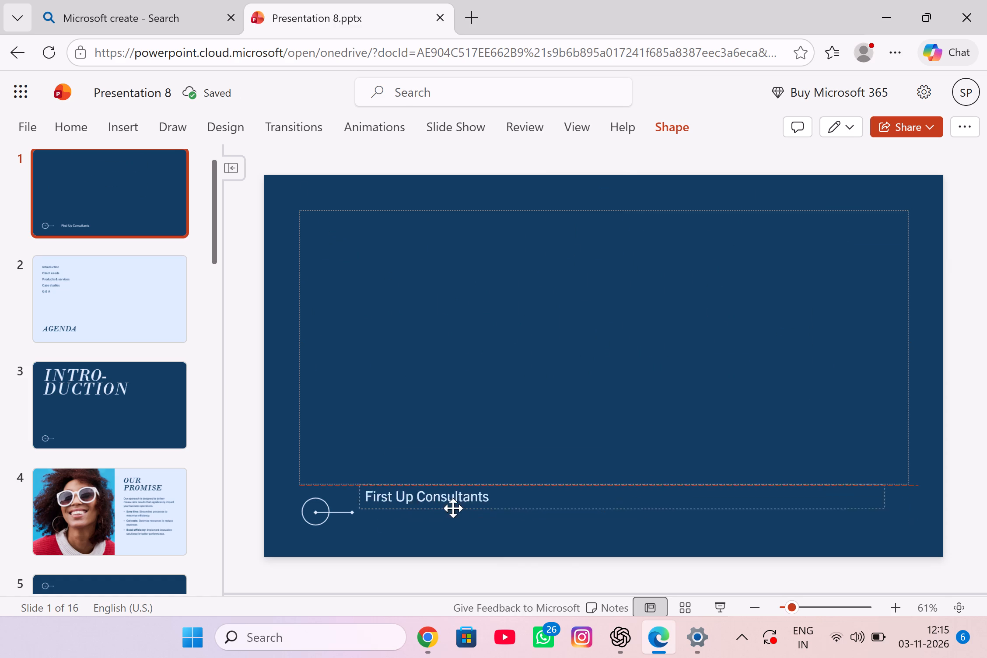
pyautogui.moveTo(453, 508); pyautogui.dragTo(452, 528)
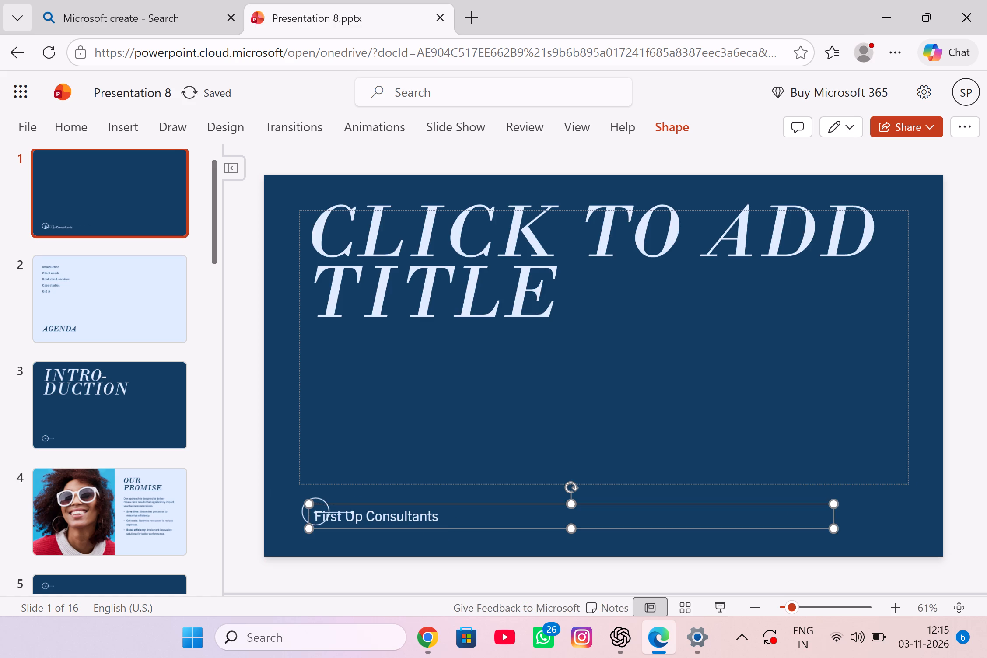
pyautogui.click(478, 507)
pyautogui.rightClick(541, 515)
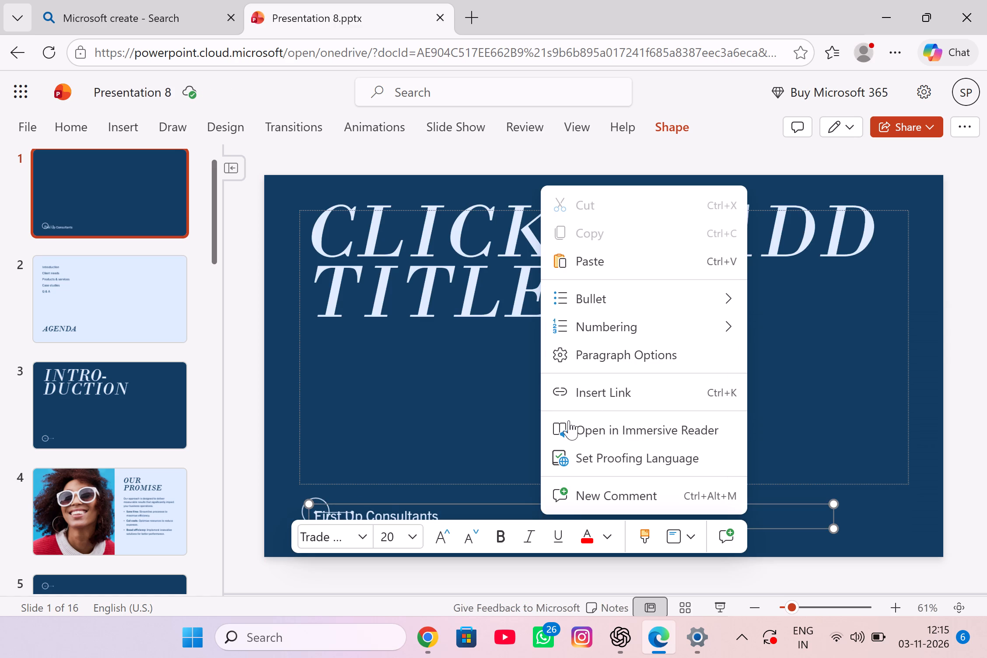
pyautogui.press('BackSpace')
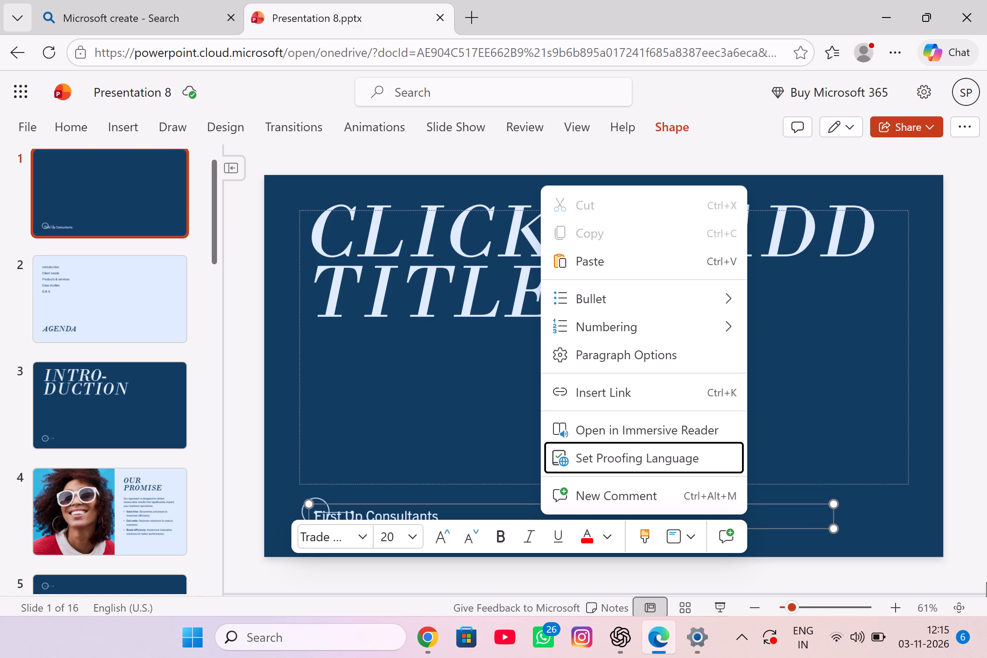
pyautogui.click(403, 490)
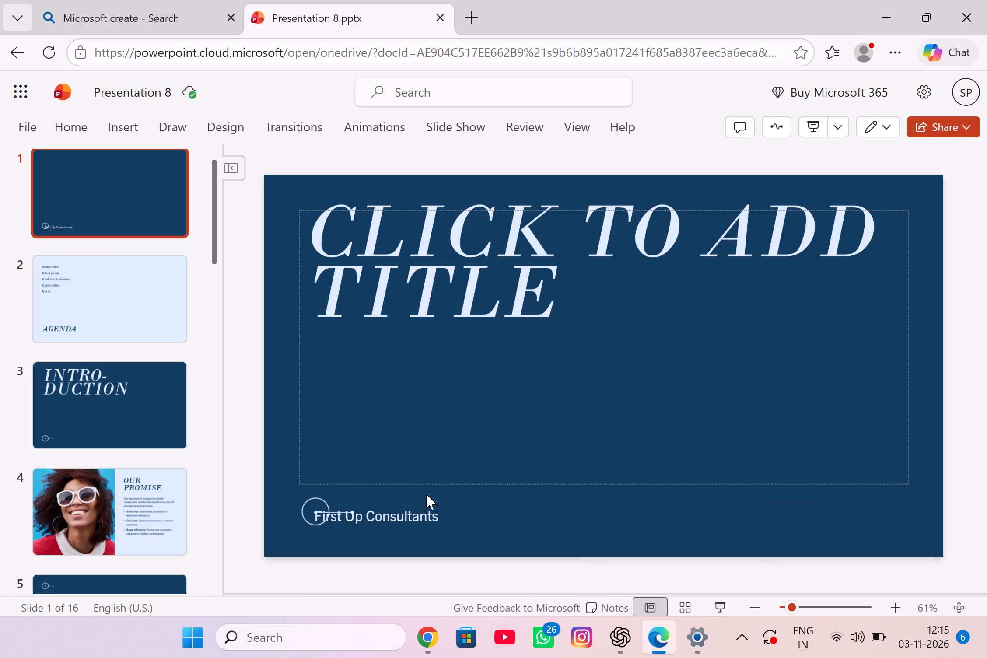
pyautogui.click(511, 524)
pyautogui.moveTo(574, 512); pyautogui.dragTo(577, 505)
pyautogui.moveTo(593, 502); pyautogui.dragTo(607, 502)
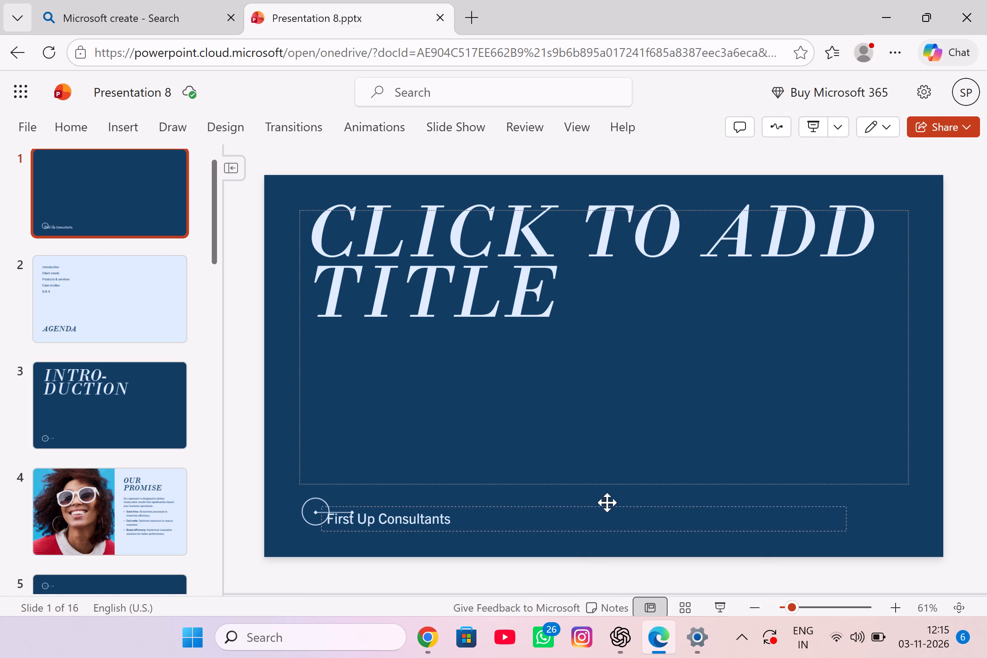
pyautogui.moveTo(607, 502); pyautogui.dragTo(607, 502)
pyautogui.press('BackSpace')
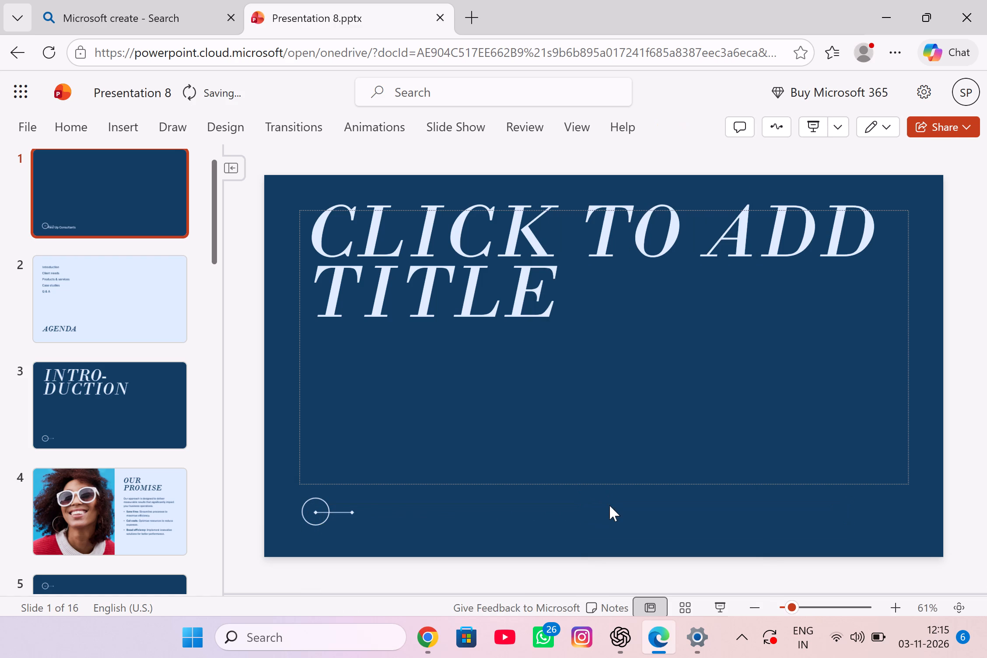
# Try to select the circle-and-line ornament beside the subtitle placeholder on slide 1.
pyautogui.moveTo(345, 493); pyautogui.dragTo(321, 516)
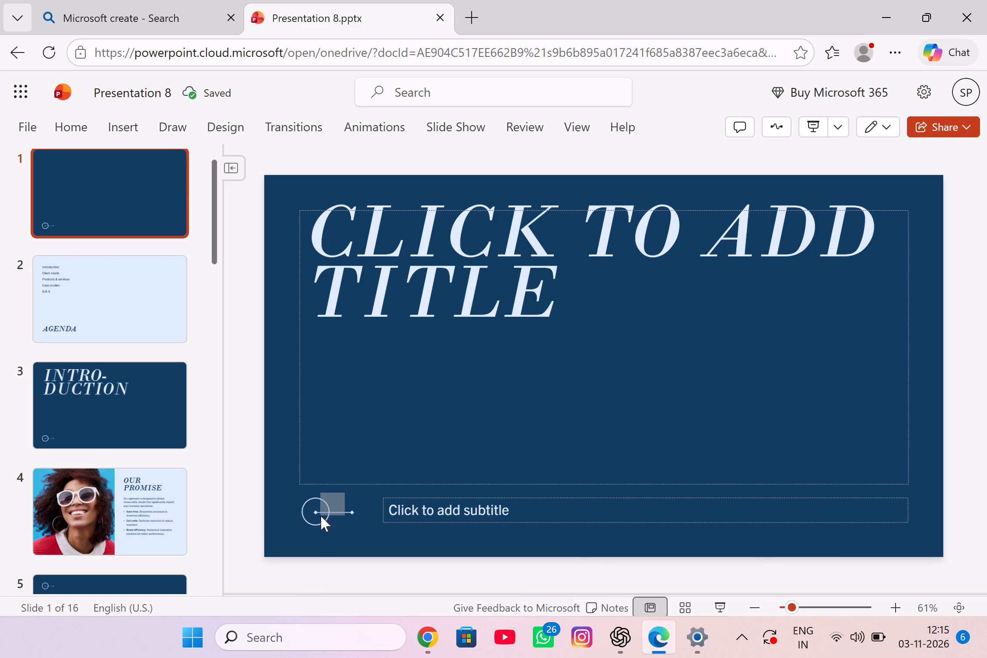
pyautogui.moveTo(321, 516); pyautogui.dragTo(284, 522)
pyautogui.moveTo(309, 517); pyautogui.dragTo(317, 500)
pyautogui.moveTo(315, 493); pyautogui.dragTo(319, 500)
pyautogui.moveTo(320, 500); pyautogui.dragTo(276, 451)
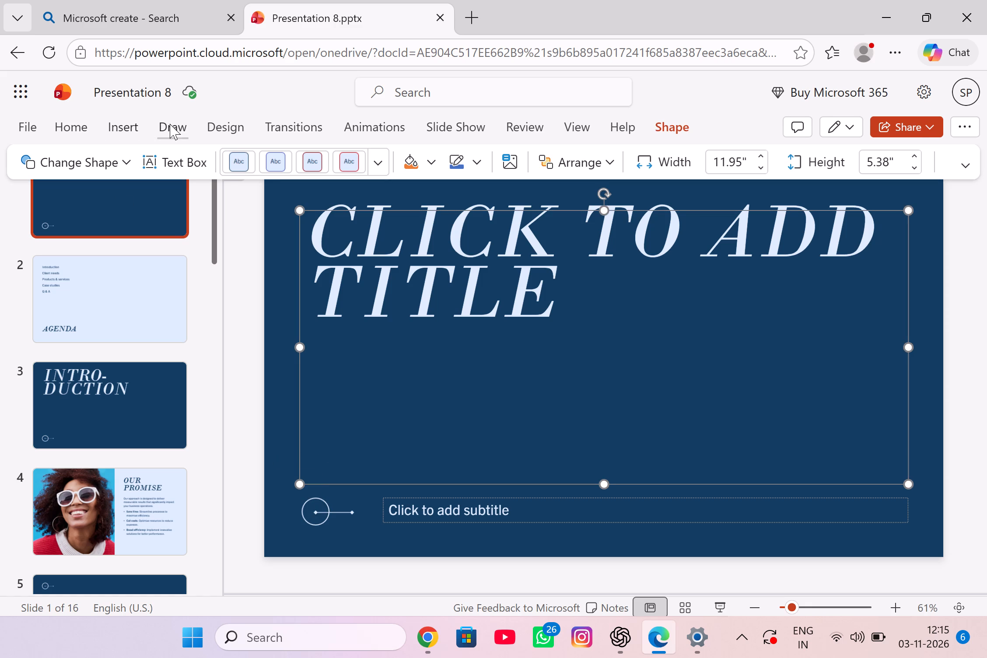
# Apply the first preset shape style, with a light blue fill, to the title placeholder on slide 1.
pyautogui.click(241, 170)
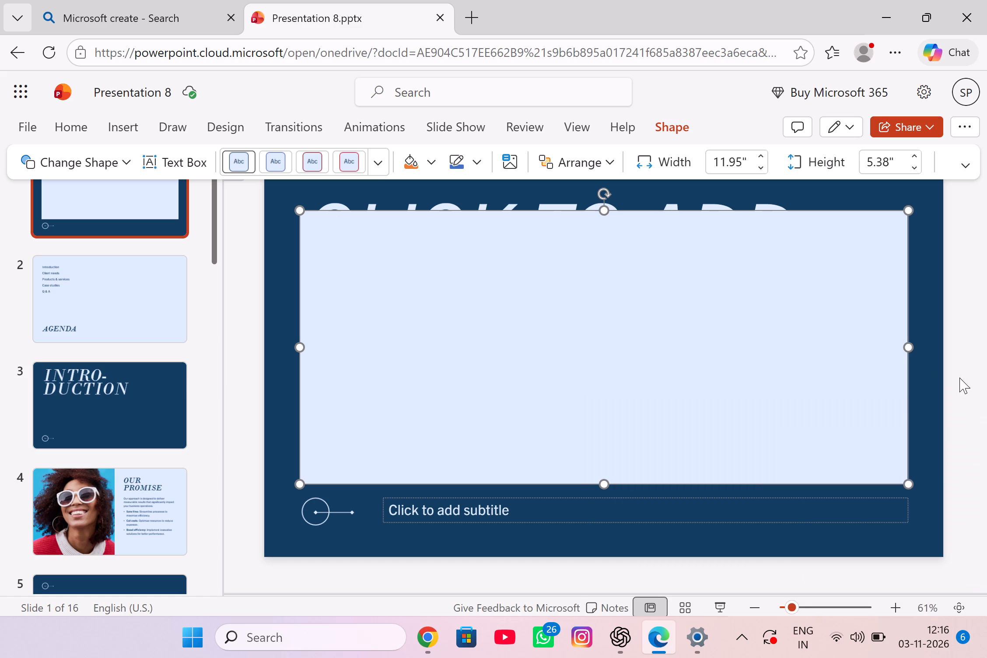
# Cut the light blue title placeholder from slide 1.
pyautogui.rightClick(690, 316)
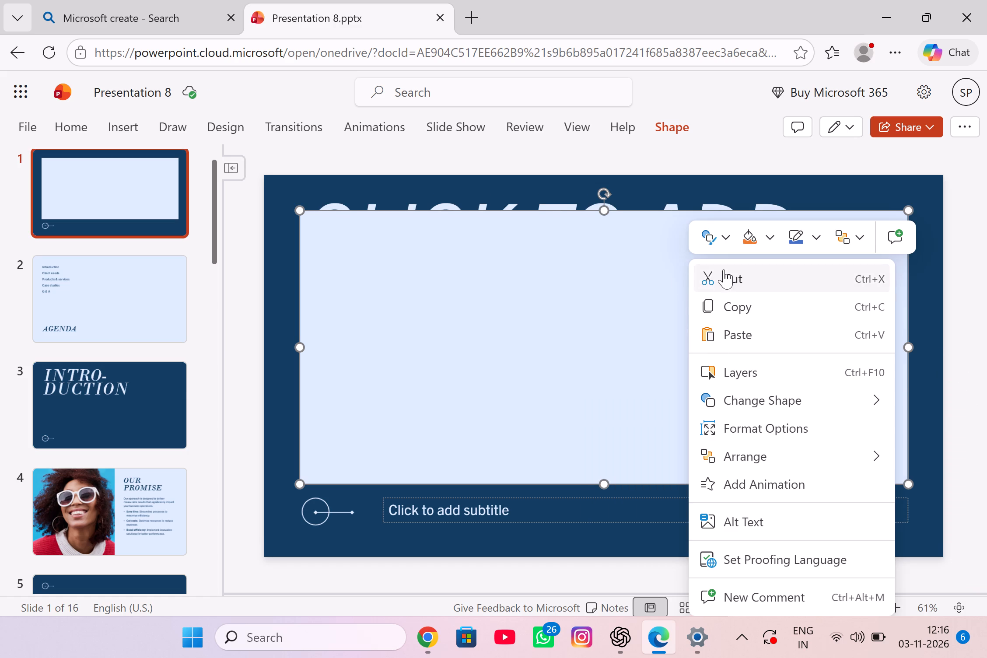
pyautogui.click(724, 269)
pyautogui.moveTo(391, 281); pyautogui.dragTo(390, 274)
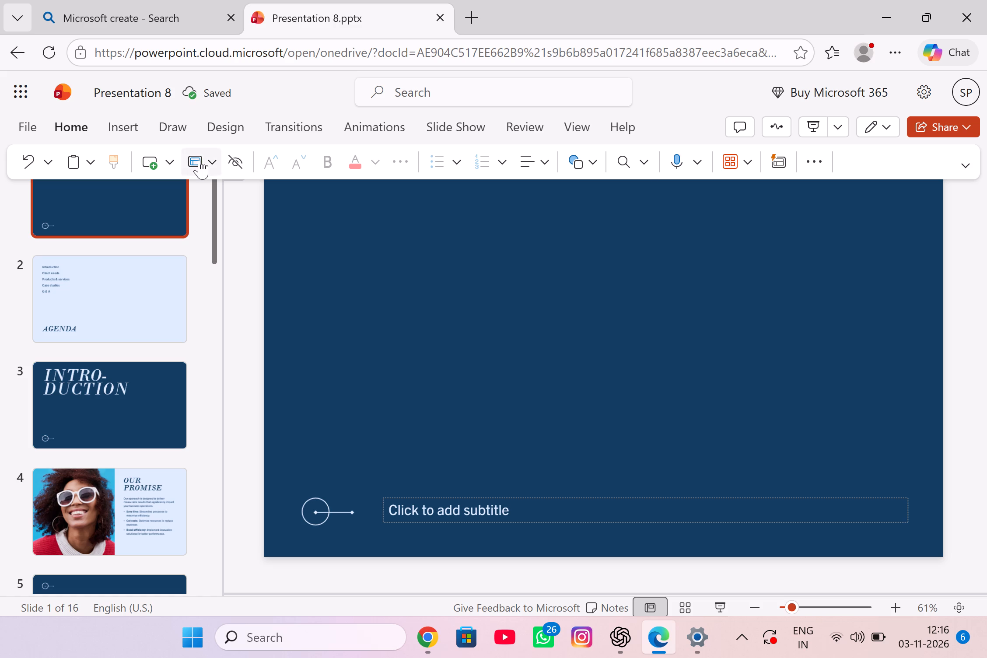
# Apply the Section Header layout from the Refined Monochrome theme to slide 1.
pyautogui.click(200, 160)
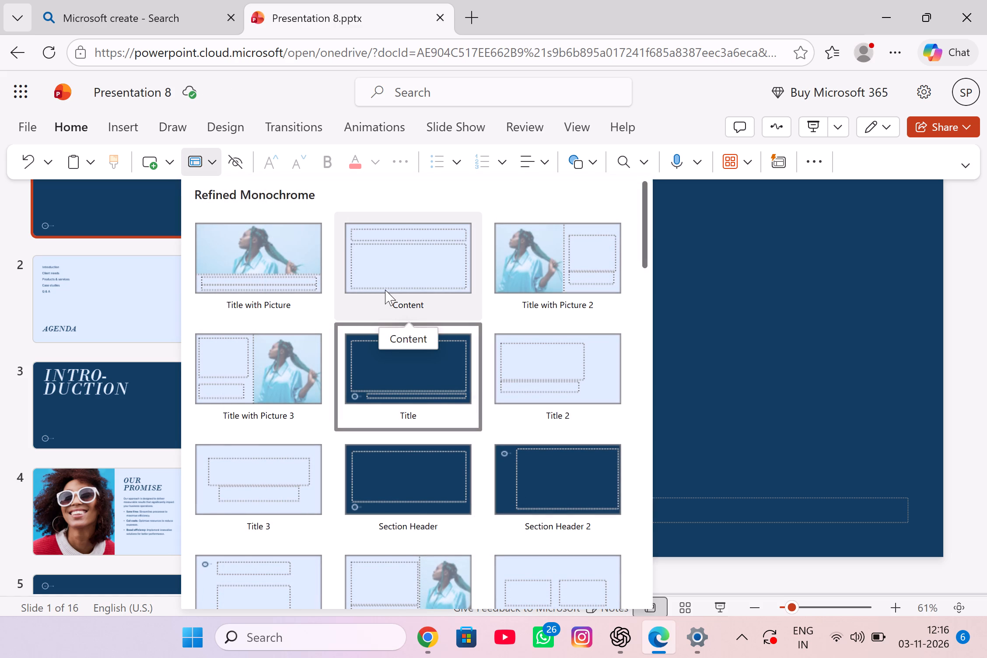
pyautogui.scroll(-2, 333, 257)
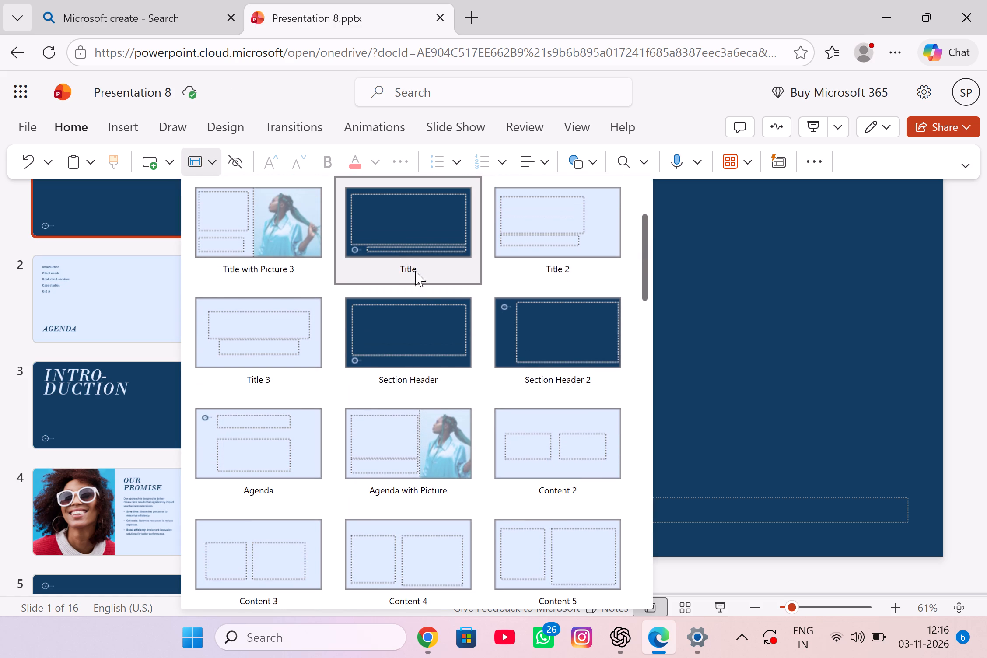
pyautogui.click(452, 346)
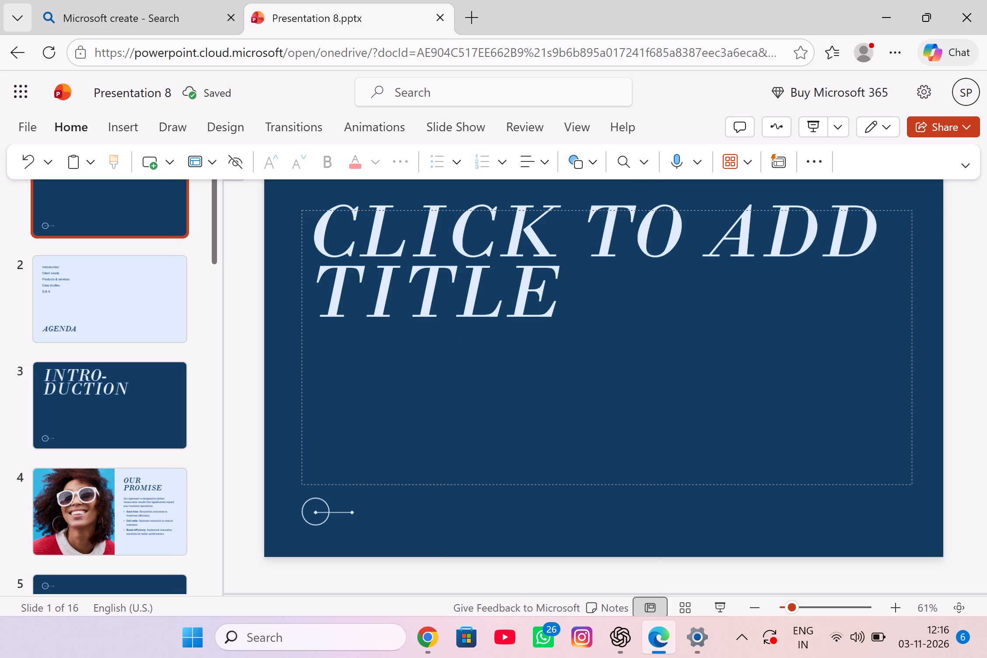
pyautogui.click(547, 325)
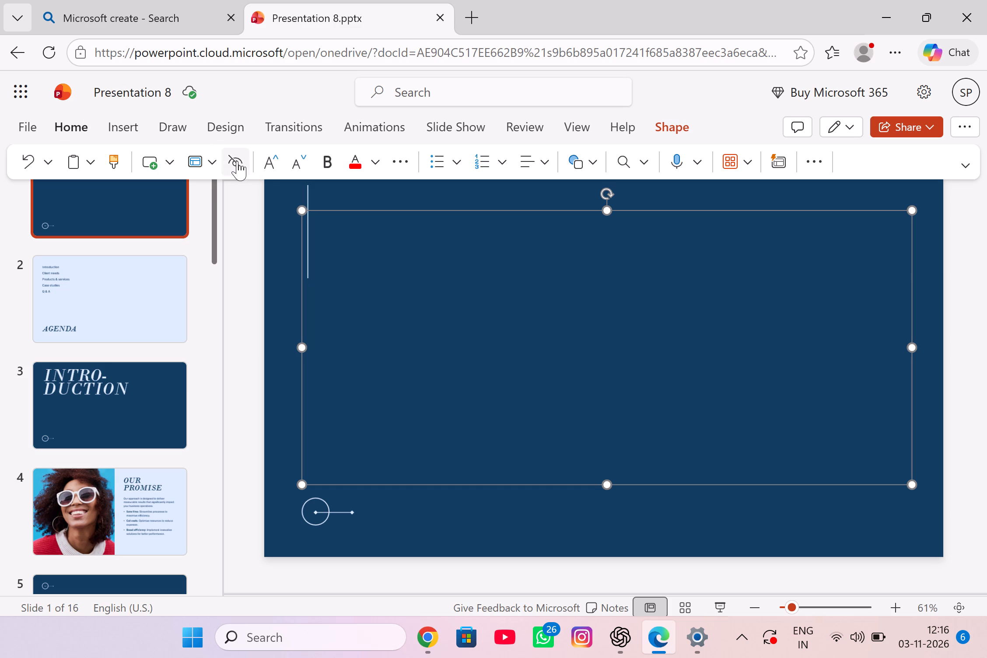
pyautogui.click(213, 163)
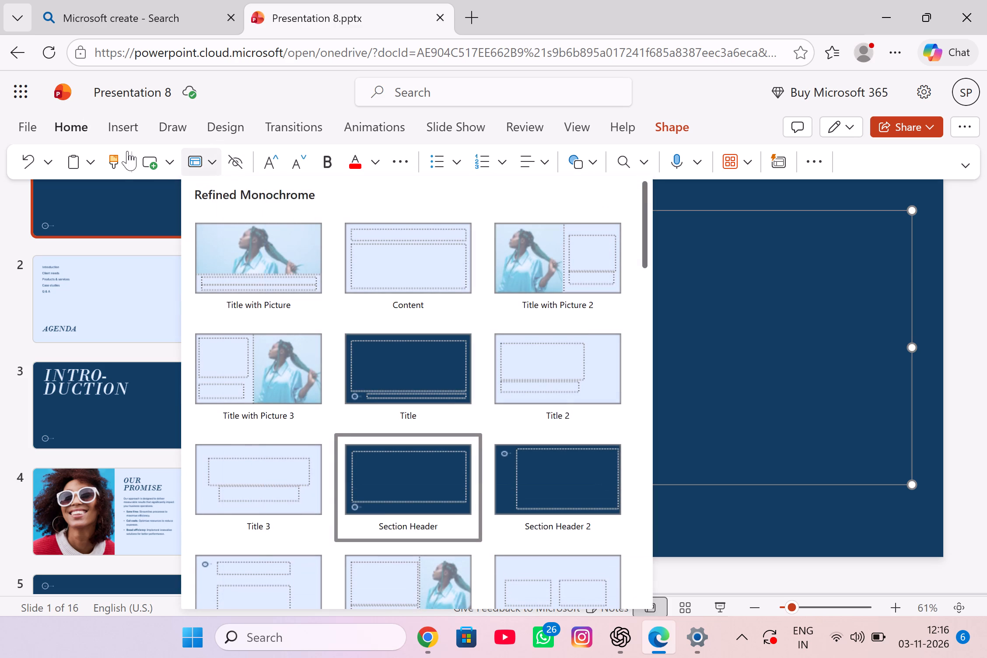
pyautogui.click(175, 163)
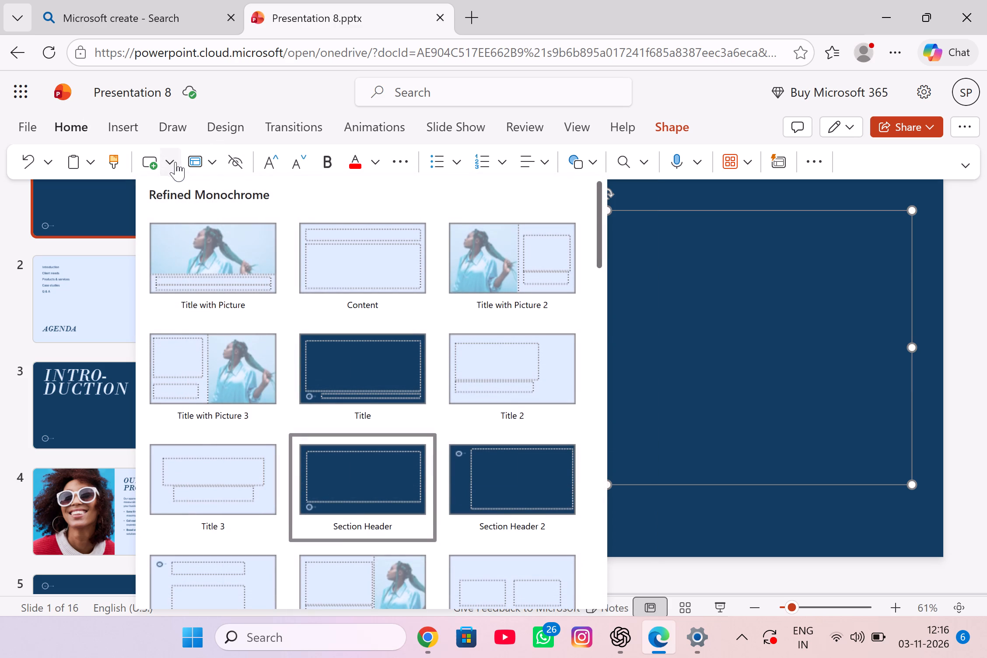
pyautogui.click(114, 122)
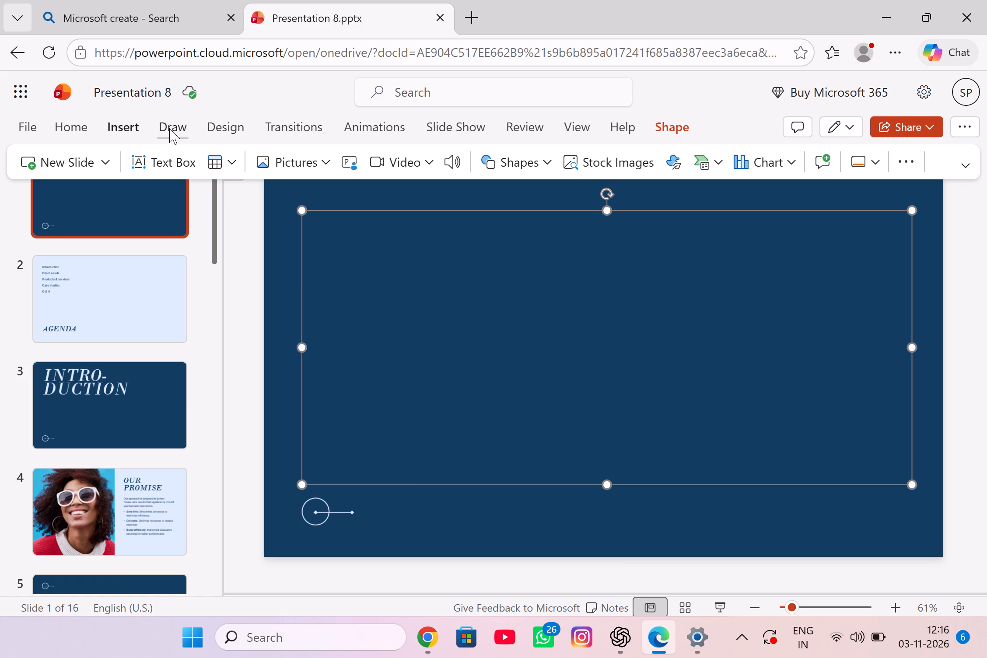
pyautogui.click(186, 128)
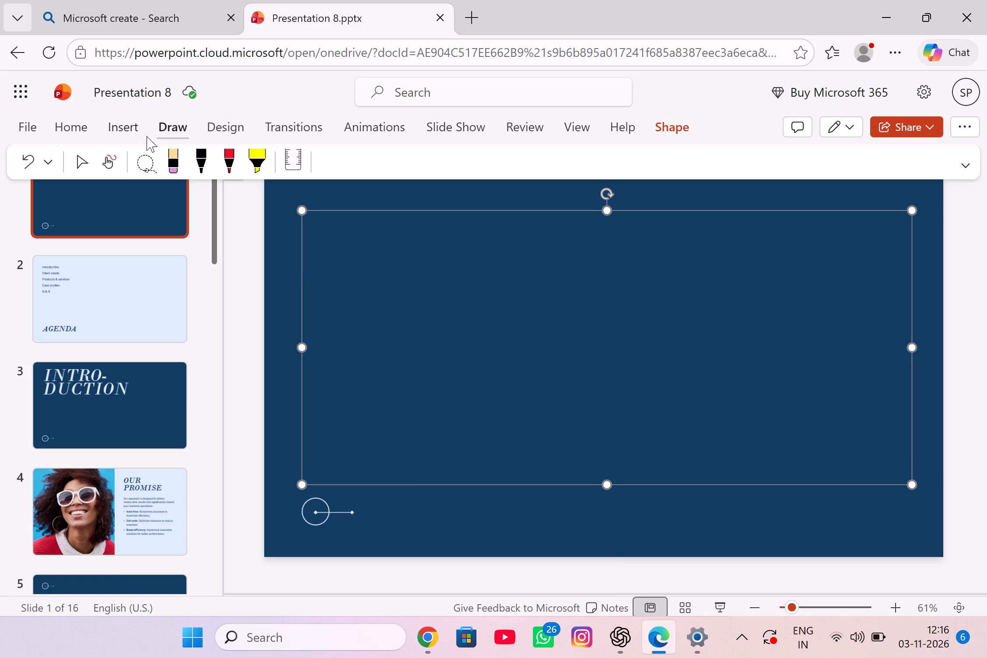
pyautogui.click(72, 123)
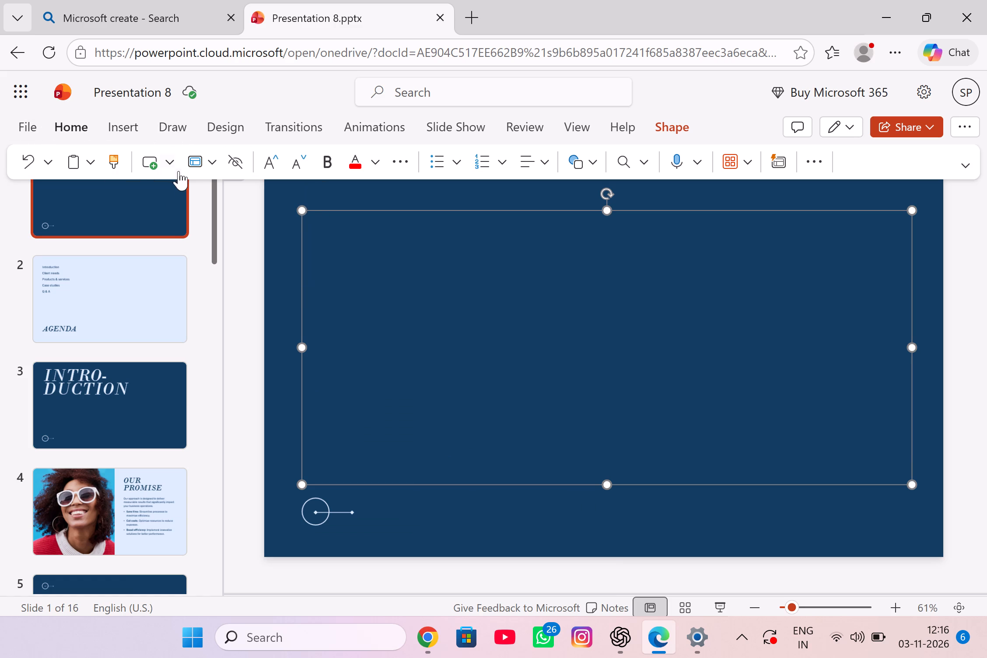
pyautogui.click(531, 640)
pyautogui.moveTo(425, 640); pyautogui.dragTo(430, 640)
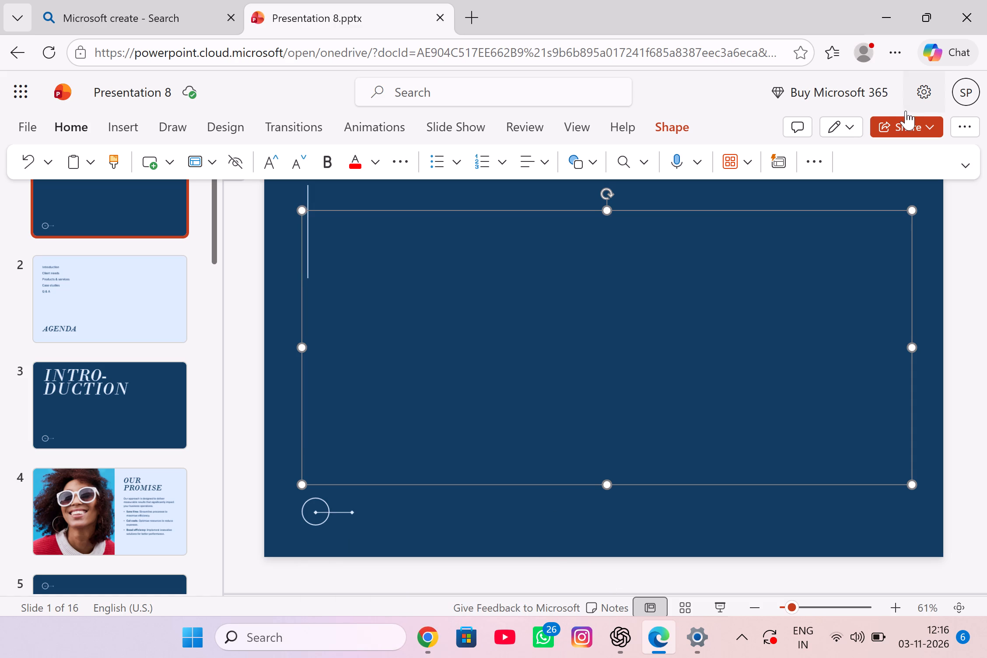
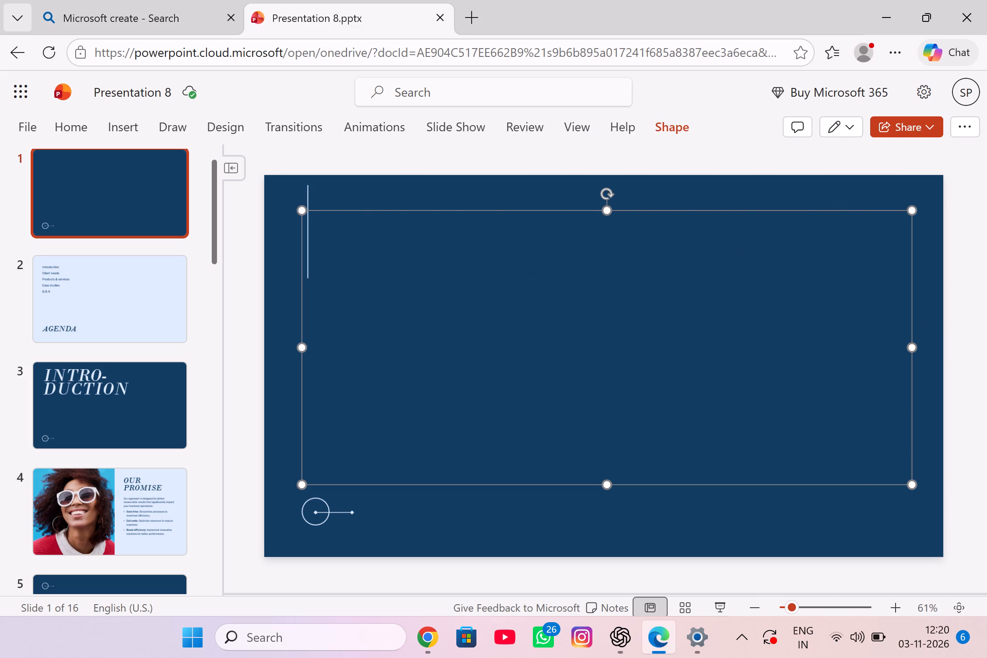
pyautogui.hotkey('ctrl', 'v')
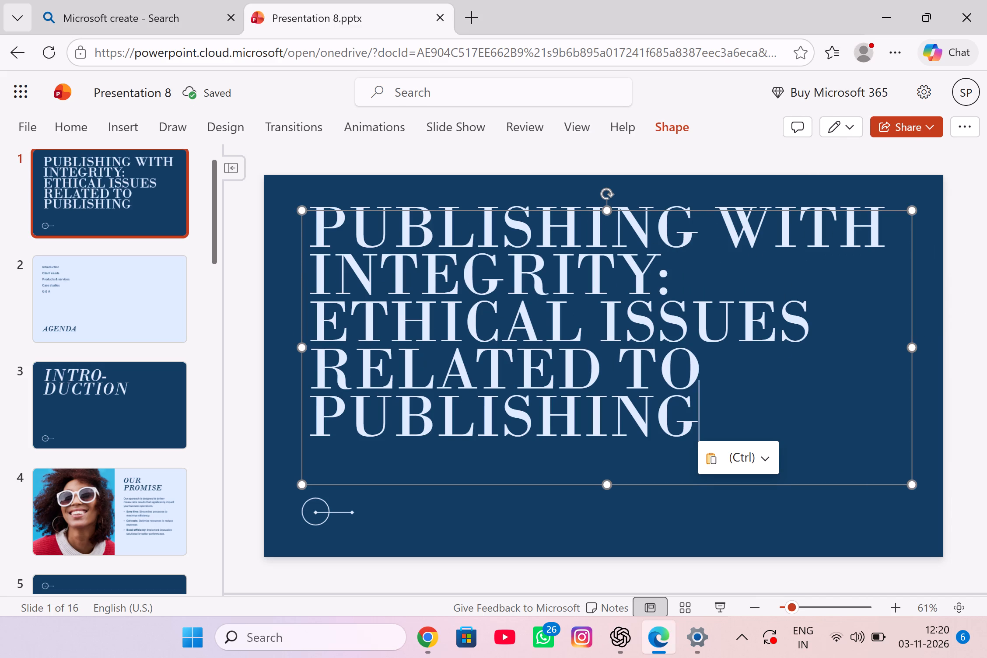
# Reduce the font size of the entire title text on slide 1.
pyautogui.moveTo(317, 232); pyautogui.dragTo(689, 509)
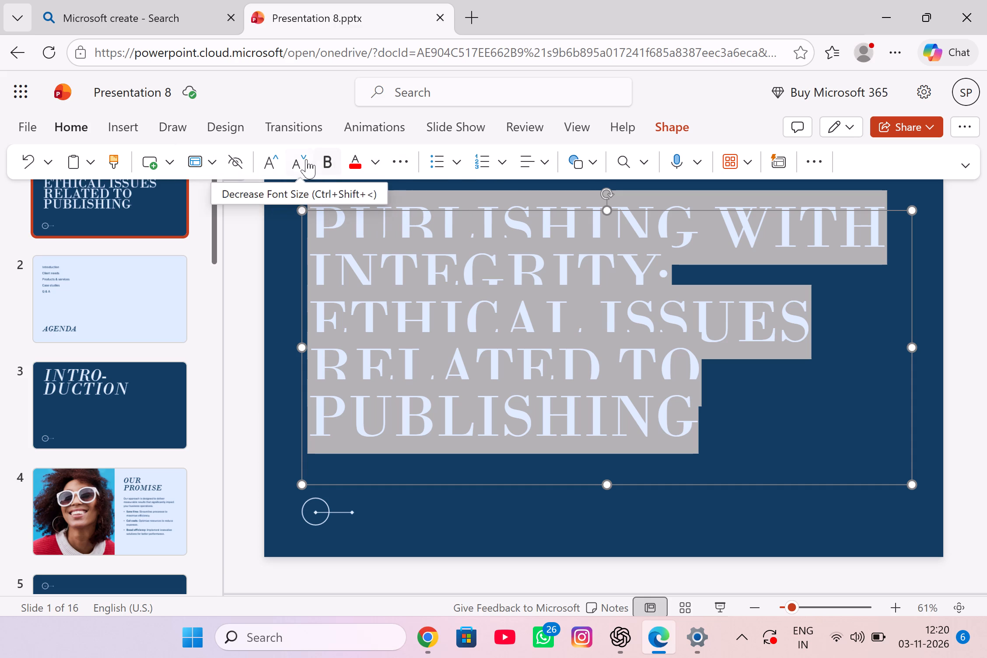
pyautogui.click(274, 161)
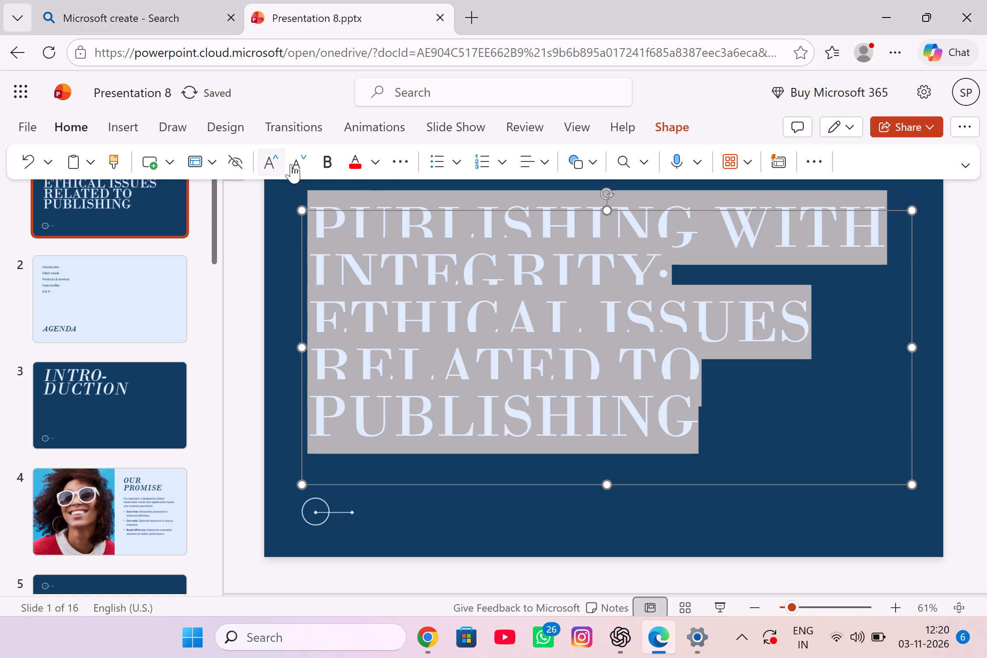
pyautogui.click(291, 164)
pyautogui.click(291, 164)
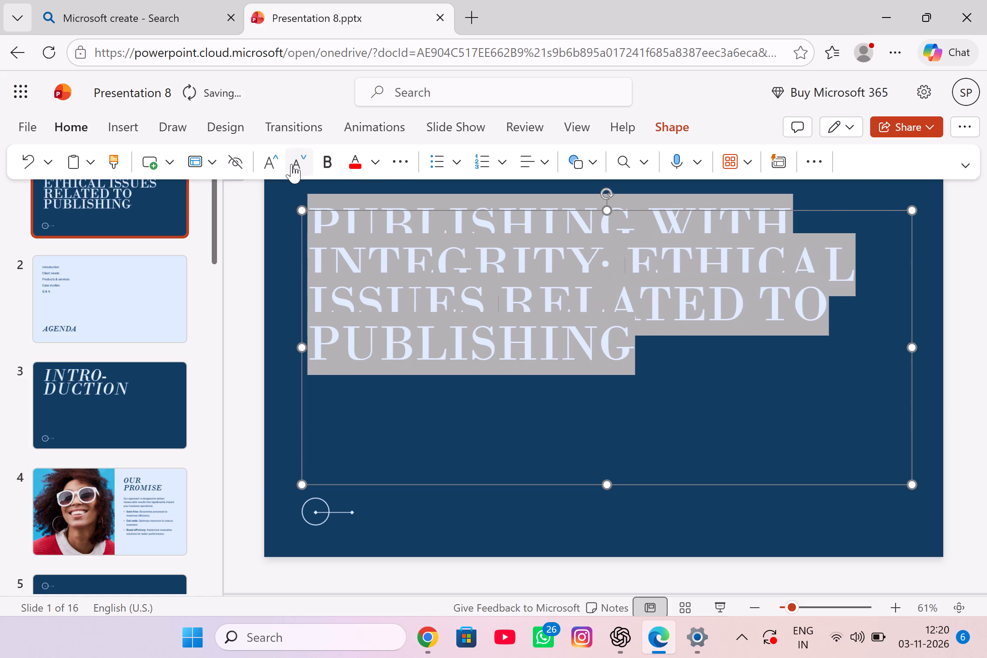
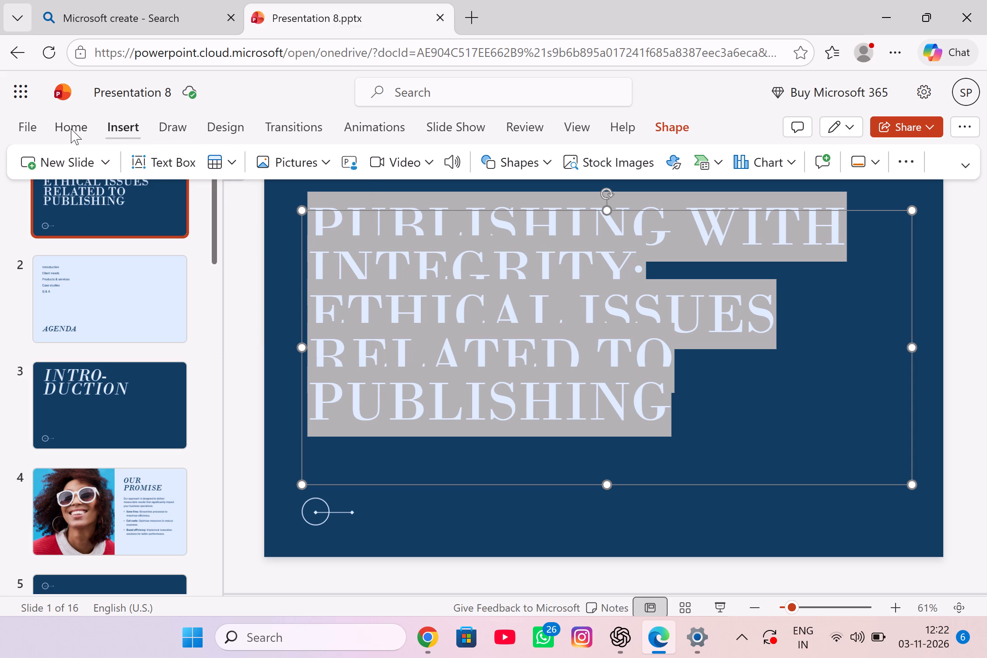
# Italicize the entire title text on slide 1.
pyautogui.click(71, 129)
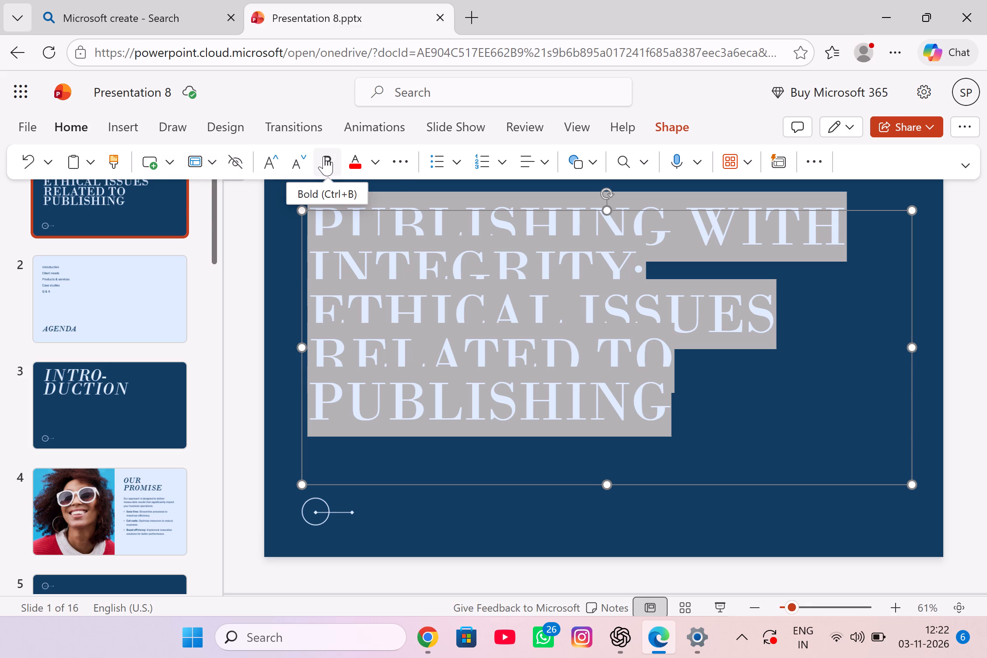
pyautogui.click(396, 159)
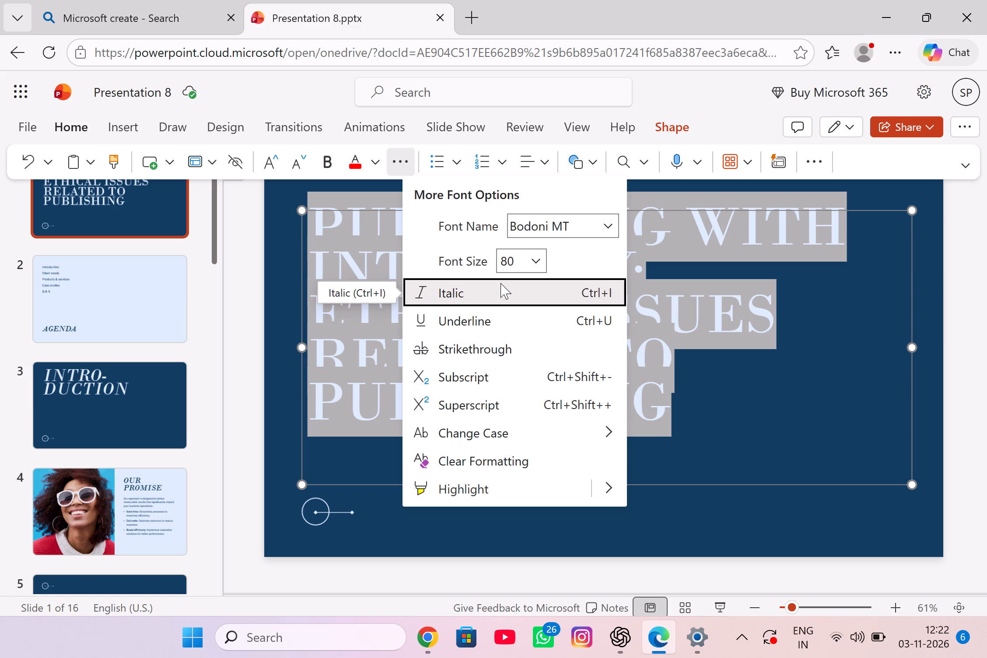
pyautogui.click(500, 283)
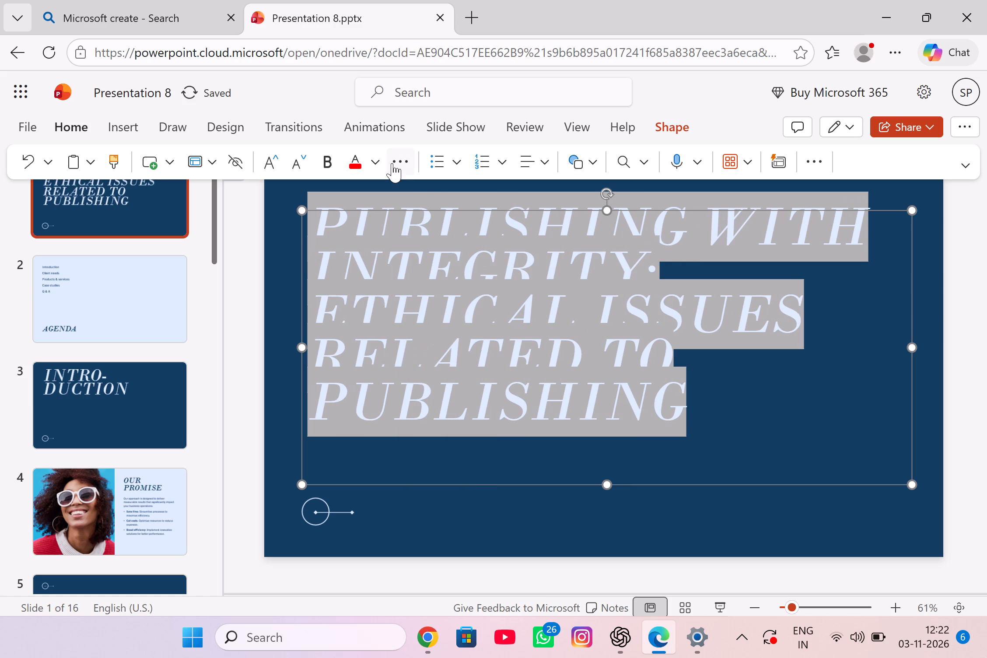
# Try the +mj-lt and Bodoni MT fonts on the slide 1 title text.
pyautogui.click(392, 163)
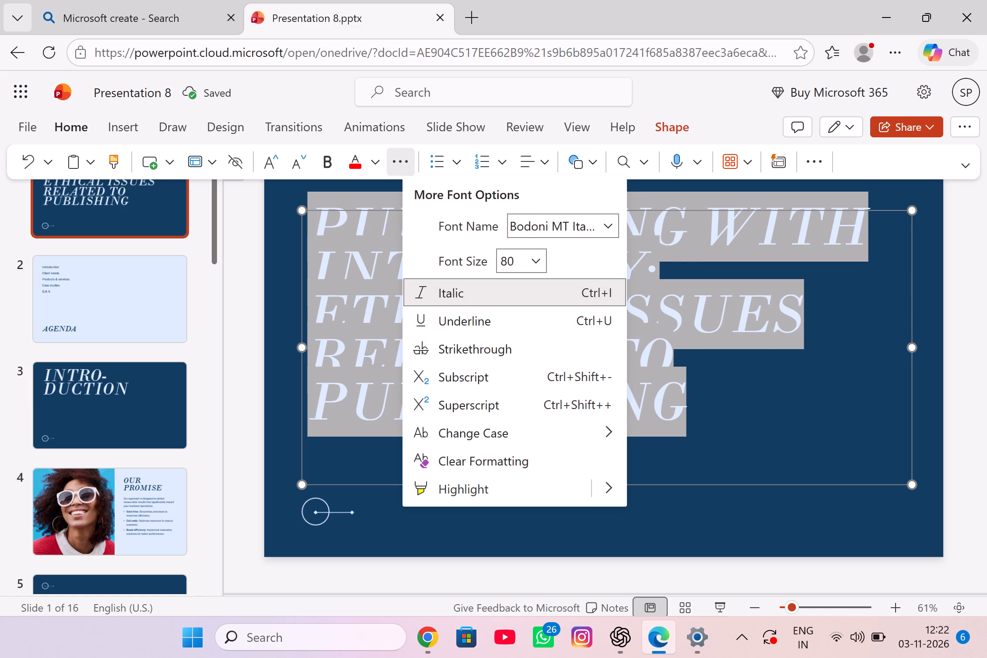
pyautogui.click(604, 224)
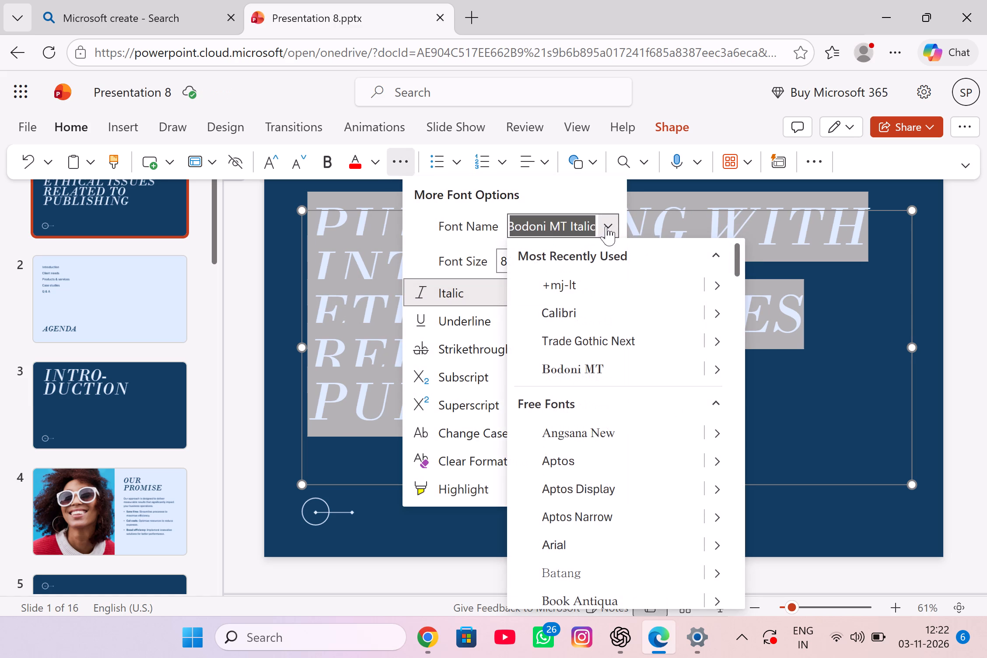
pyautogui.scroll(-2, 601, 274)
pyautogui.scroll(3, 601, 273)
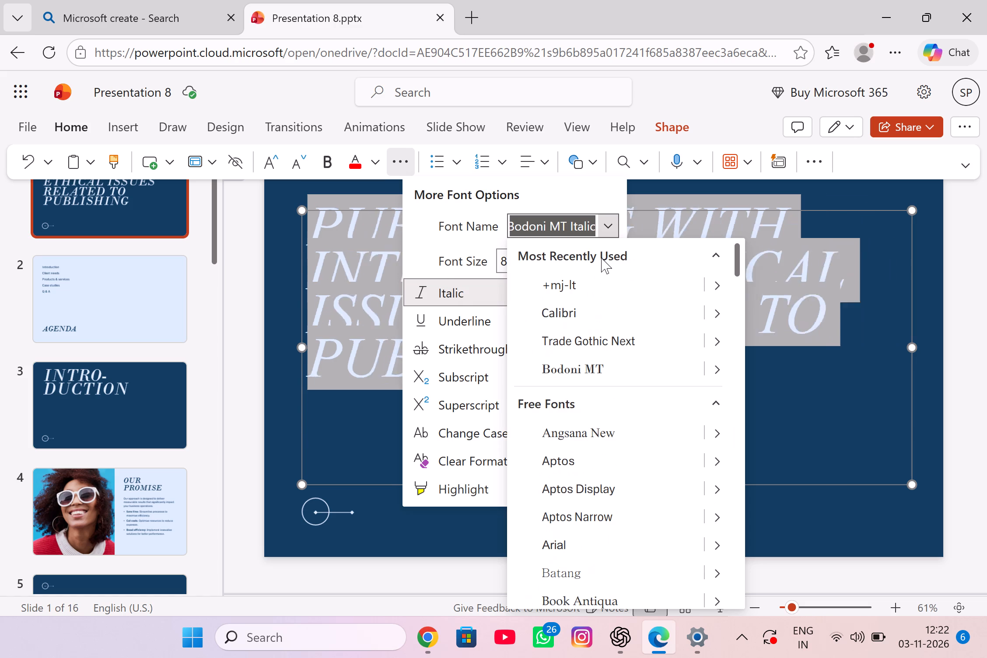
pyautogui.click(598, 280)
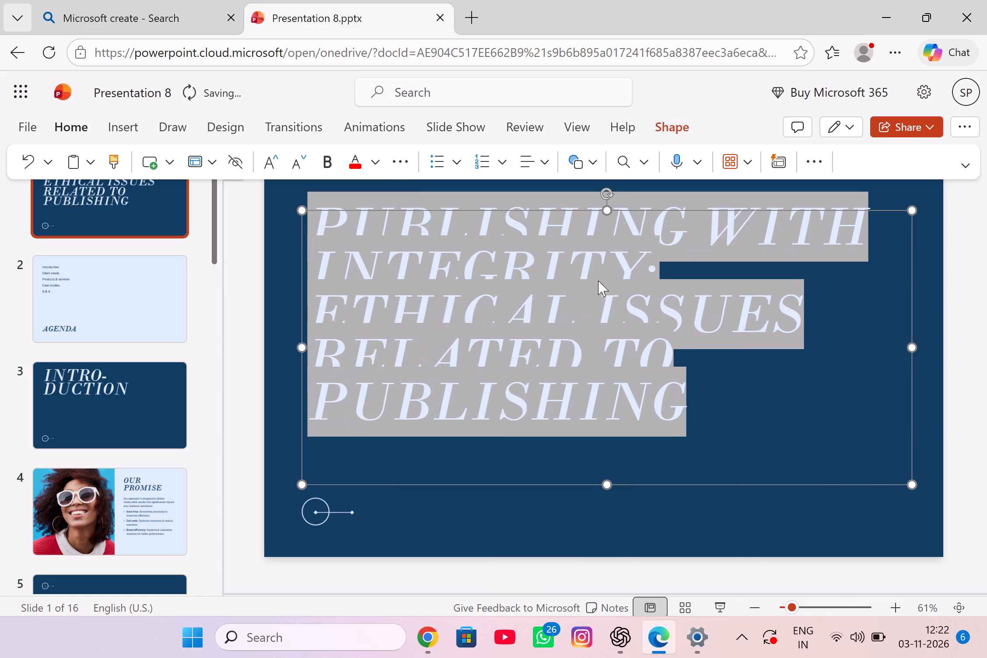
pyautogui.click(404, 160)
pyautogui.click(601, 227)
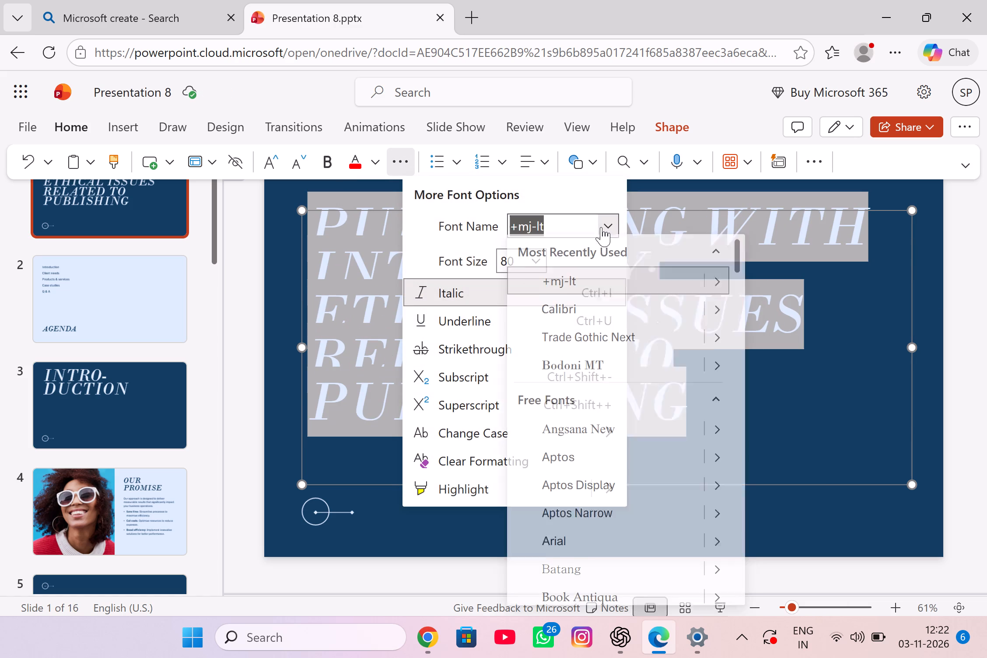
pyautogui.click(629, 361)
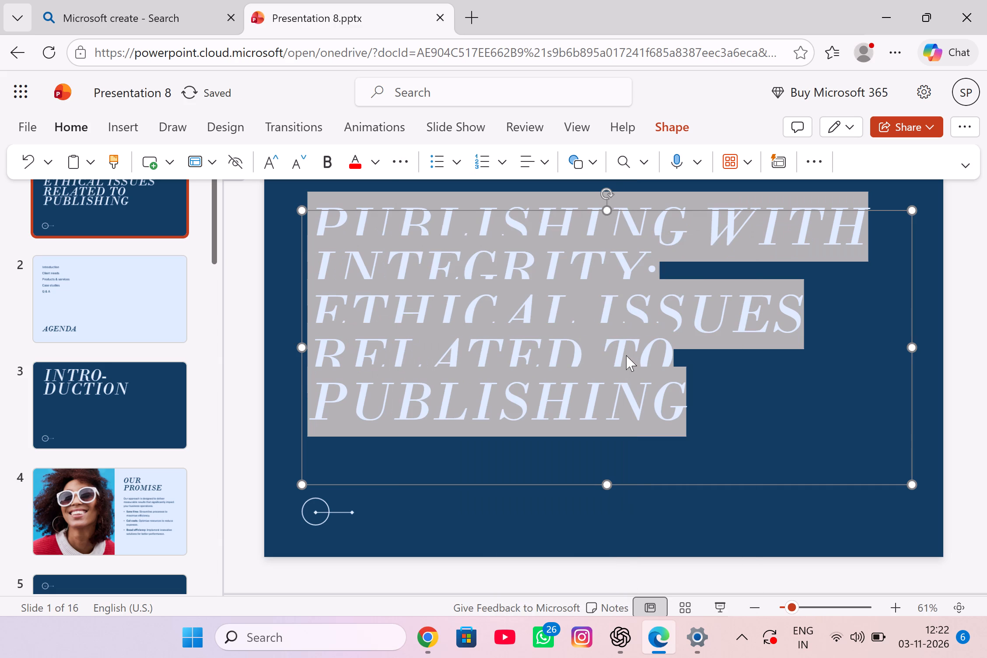
# Set the font of the slide 1 title text to Bookman Old Style.
pyautogui.click(399, 157)
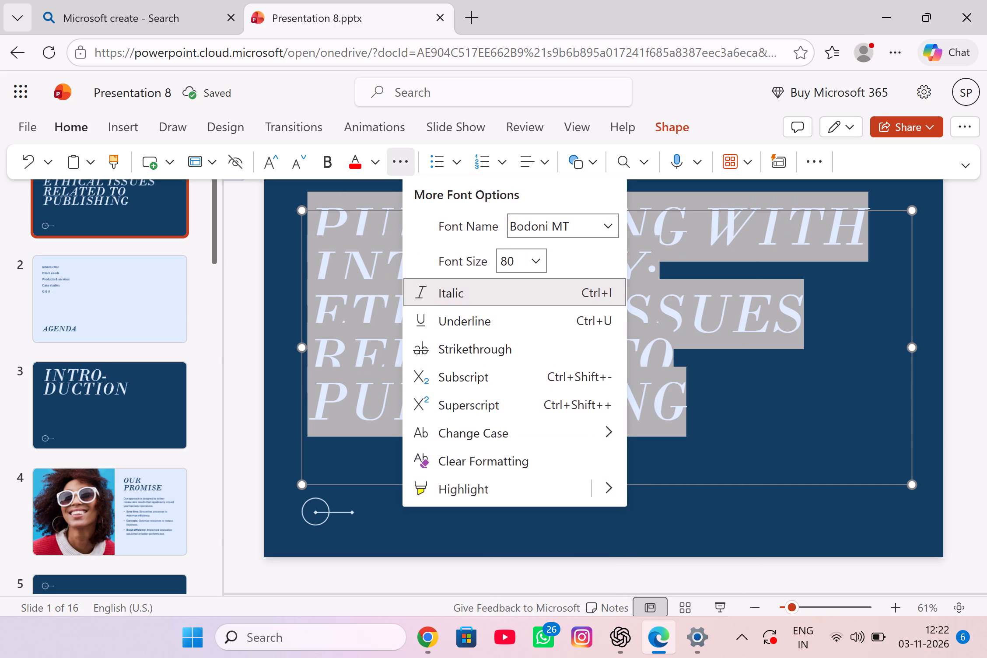
pyautogui.scroll(-1, 520, 226)
pyautogui.click(612, 220)
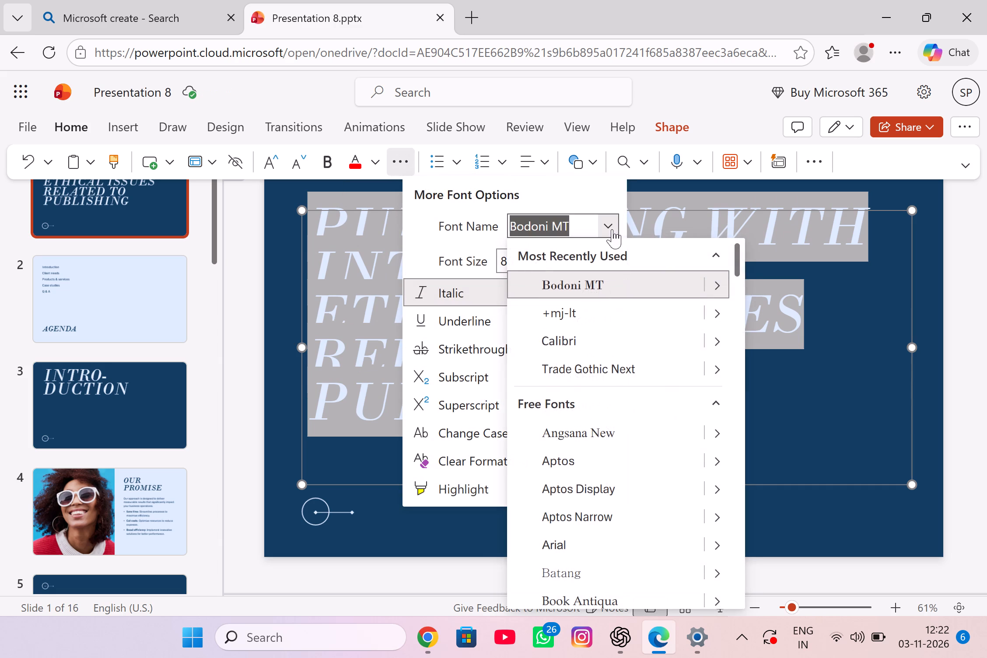
pyautogui.scroll(-2, 673, 451)
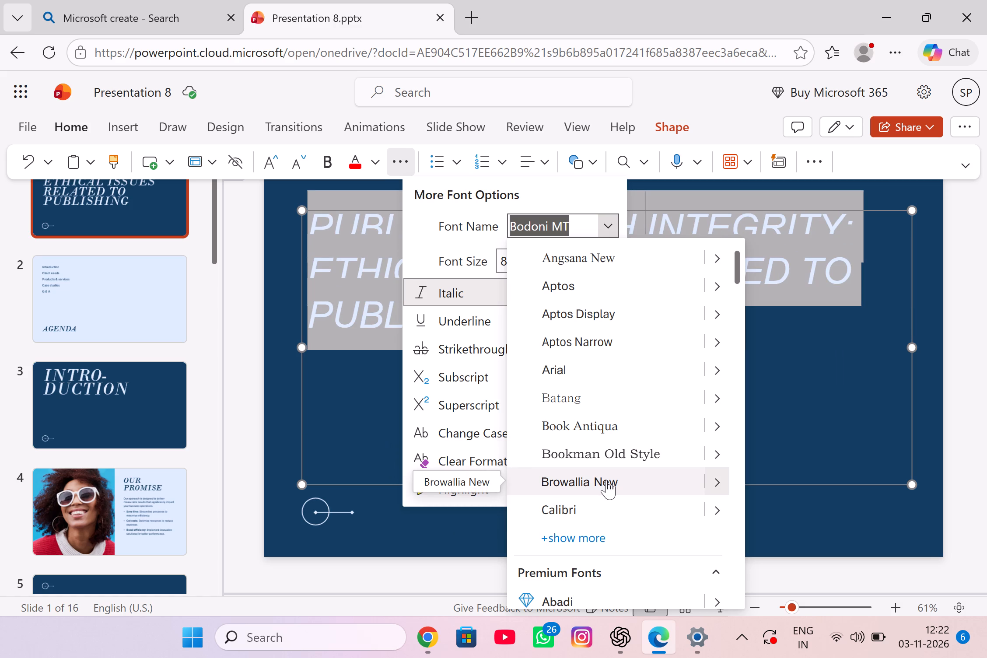
pyautogui.click(609, 455)
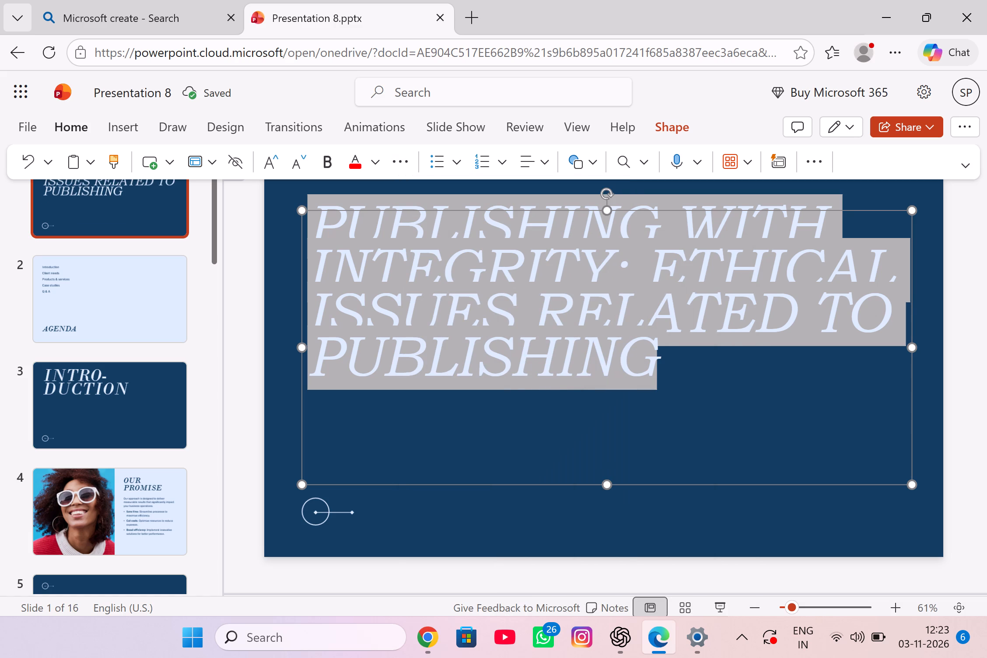
# Resize the slide 1 title box by lowering its top edge and raising its bottom edge to just above the circle-and-line ornament.
pyautogui.moveTo(609, 482); pyautogui.dragTo(605, 463)
pyautogui.click(605, 463)
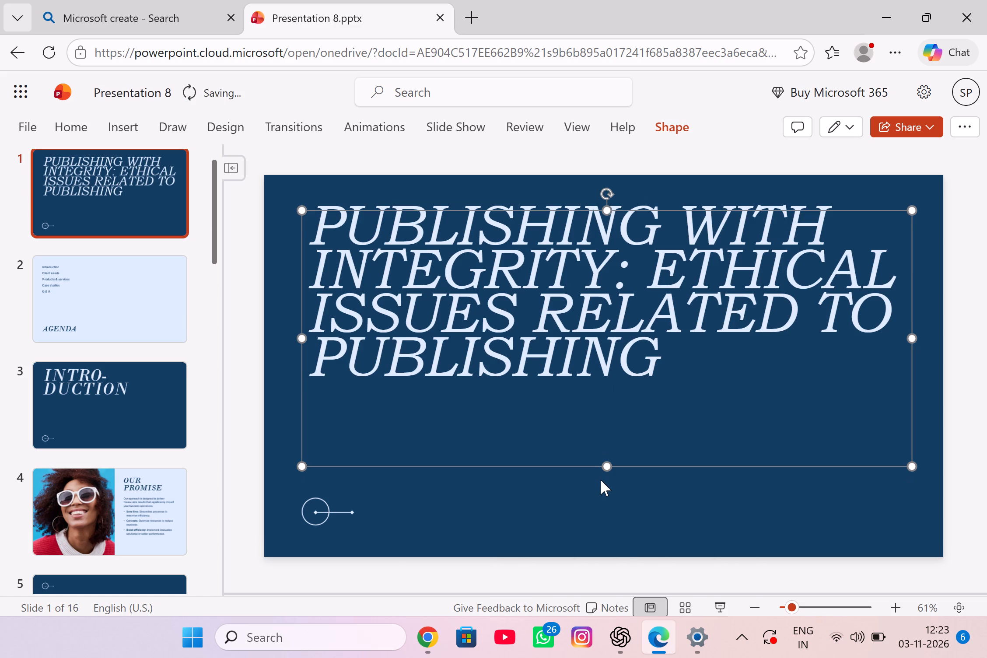
pyautogui.moveTo(607, 466); pyautogui.dragTo(604, 409)
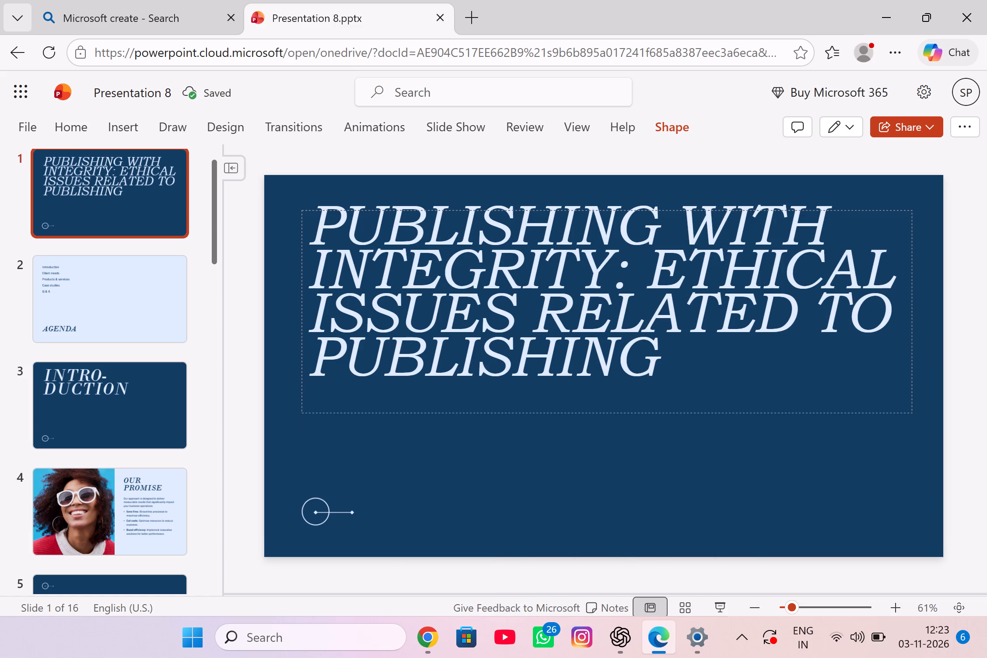
pyautogui.moveTo(604, 409); pyautogui.dragTo(604, 406)
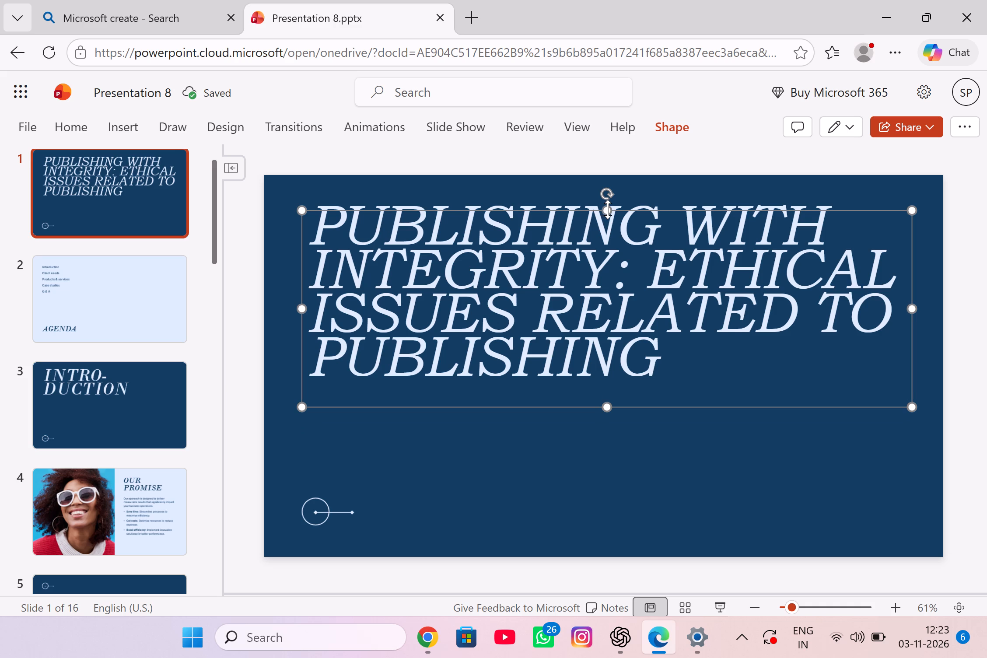
pyautogui.moveTo(608, 209); pyautogui.dragTo(599, 279)
pyautogui.moveTo(608, 409); pyautogui.dragTo(606, 448)
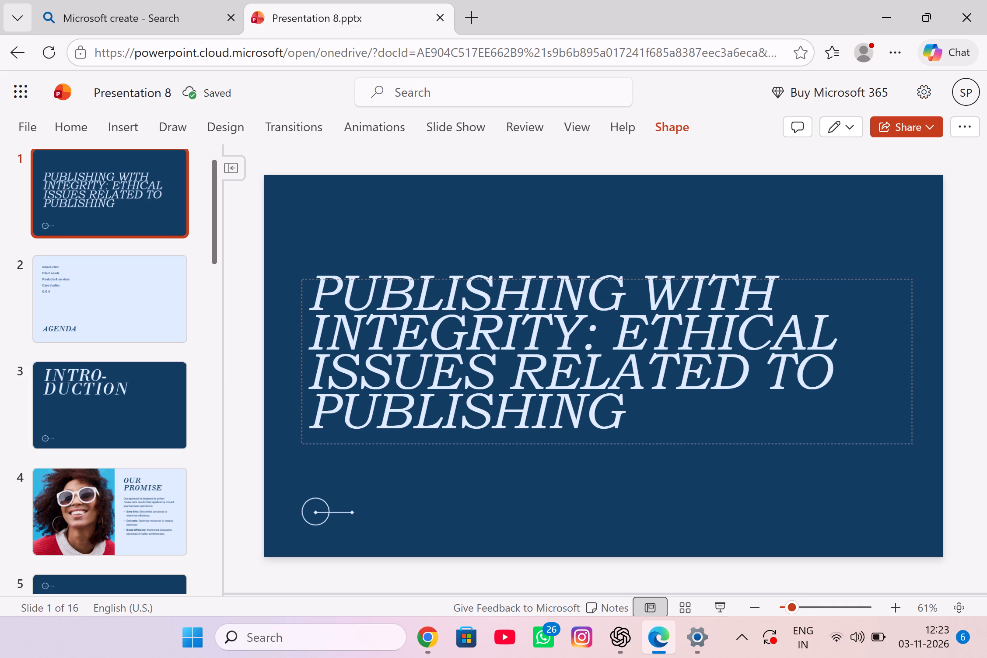
pyautogui.moveTo(606, 448); pyautogui.dragTo(606, 455)
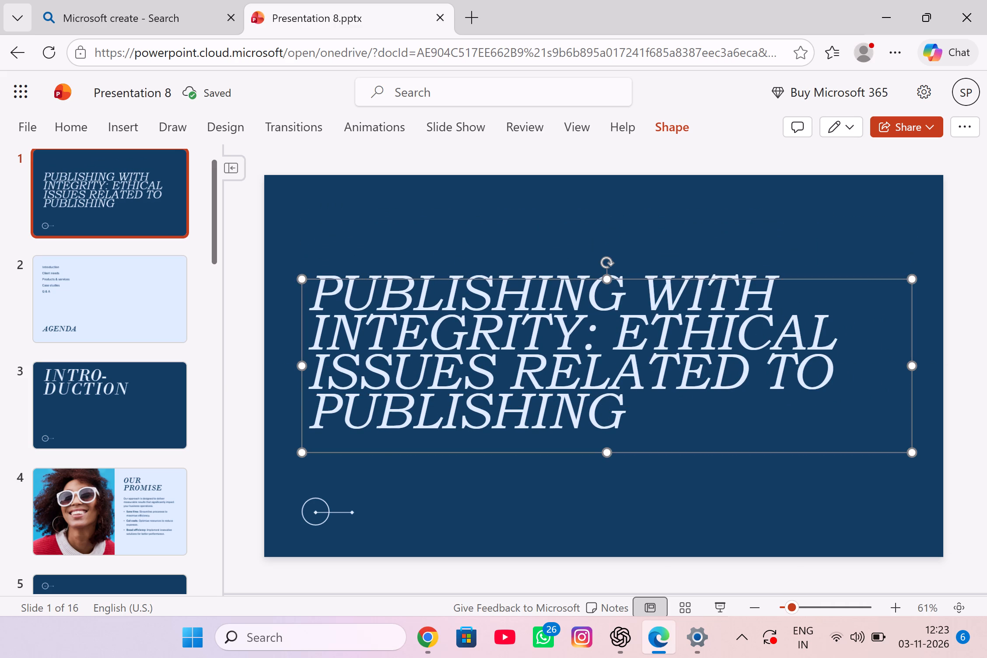
# Make the entire slide 1 title bold and set its font size to 60.
pyautogui.moveTo(317, 292); pyautogui.dragTo(380, 310)
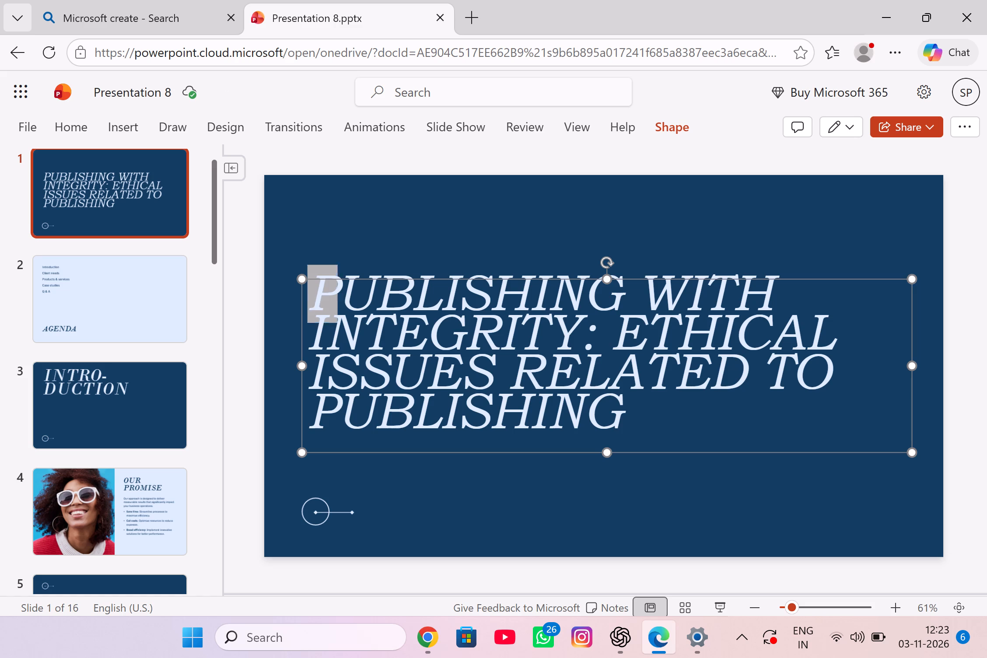
pyautogui.moveTo(380, 310); pyautogui.dragTo(639, 430)
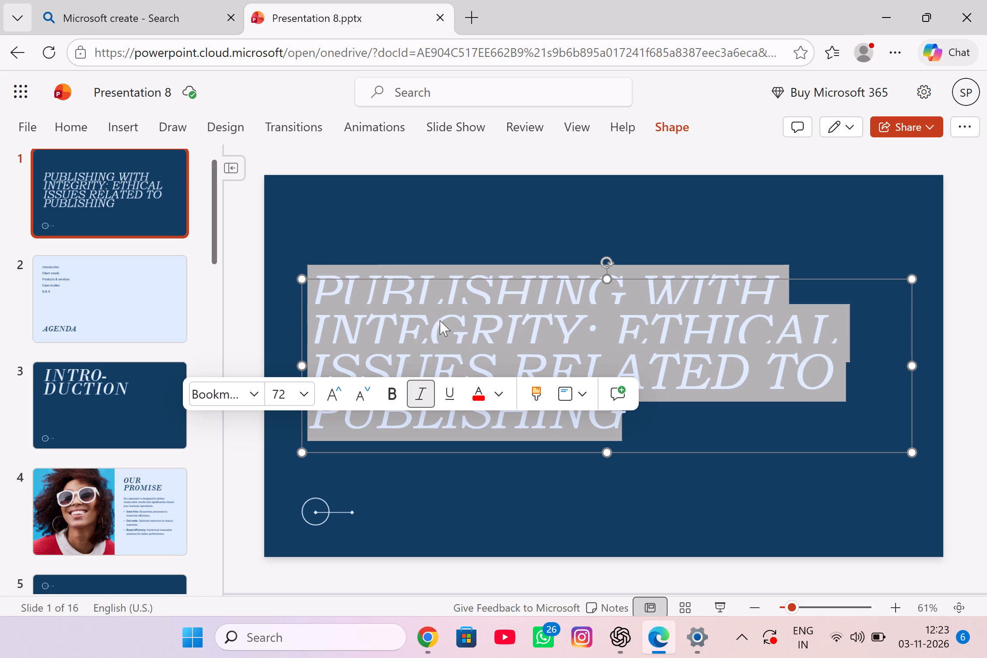
pyautogui.click(396, 391)
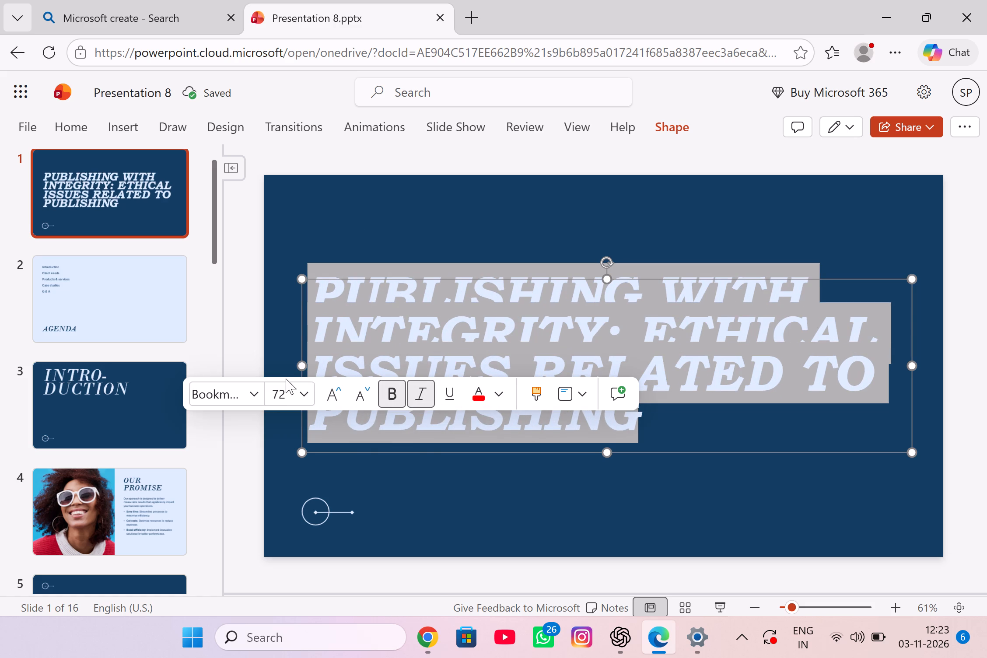
pyautogui.click(298, 394)
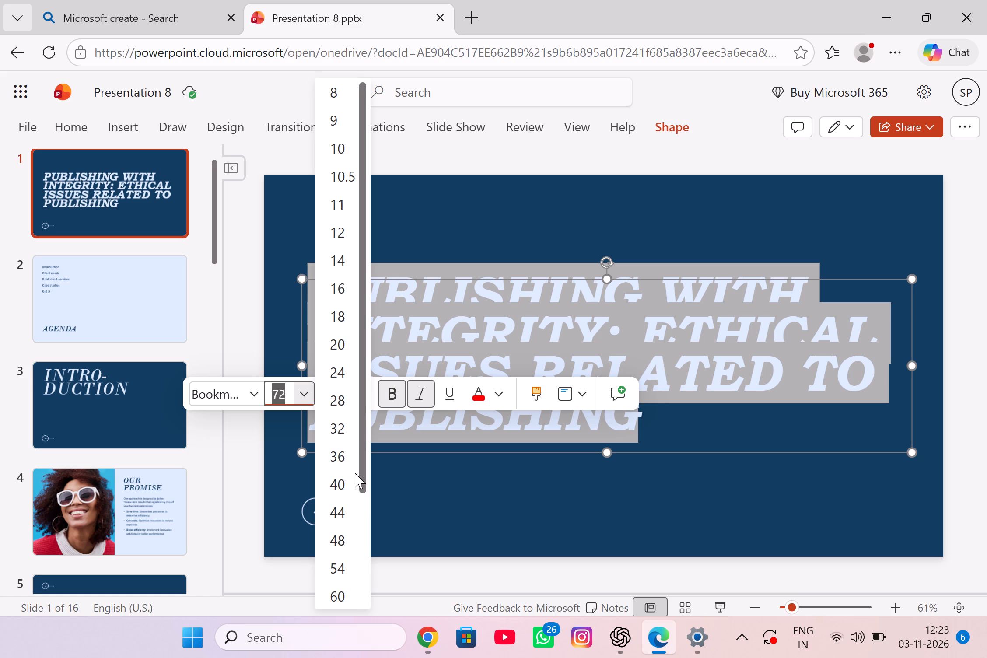
pyautogui.scroll(-2, 334, 455)
pyautogui.click(335, 428)
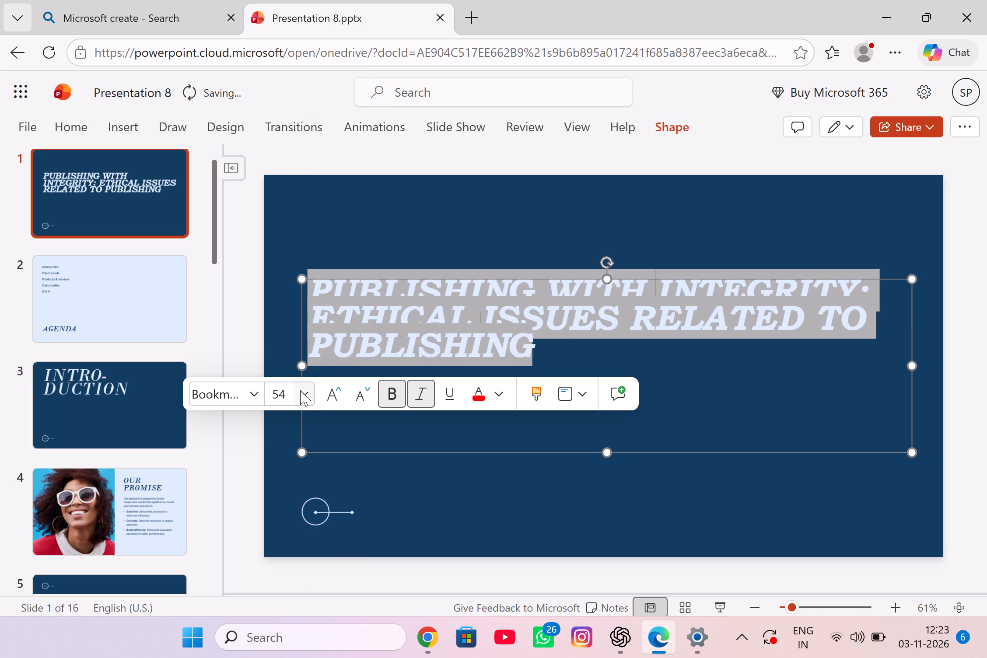
pyautogui.click(304, 392)
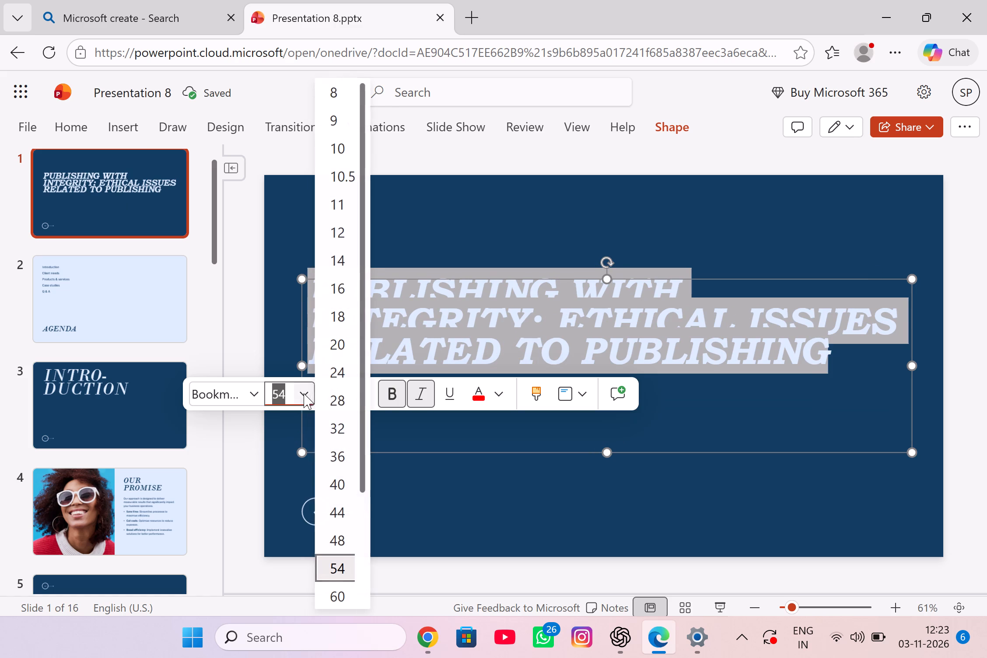
pyautogui.scroll(-3, 332, 453)
pyautogui.click(336, 448)
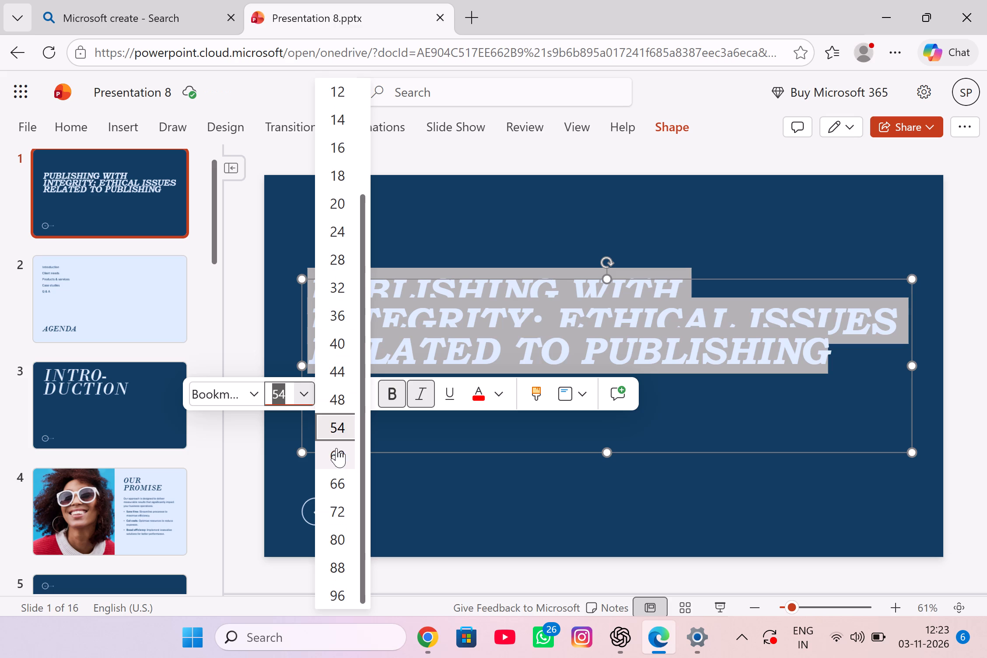
pyautogui.click(537, 442)
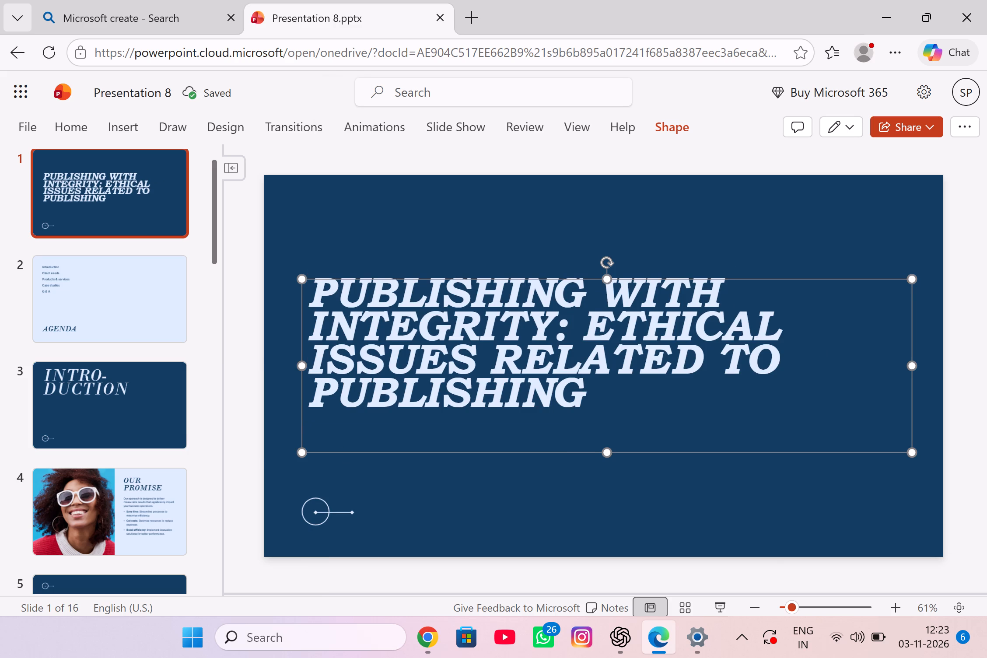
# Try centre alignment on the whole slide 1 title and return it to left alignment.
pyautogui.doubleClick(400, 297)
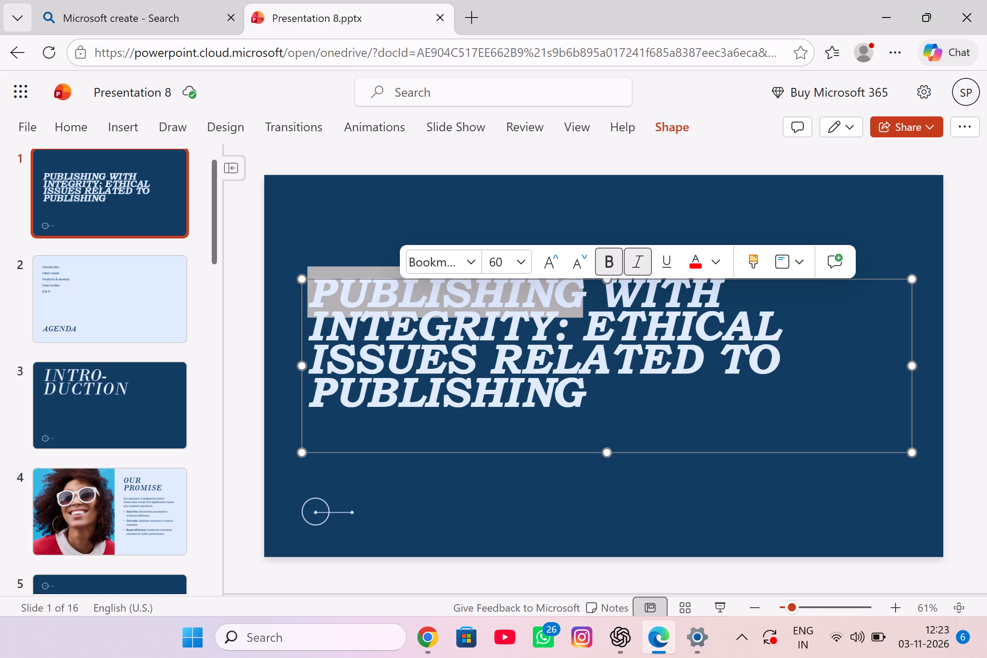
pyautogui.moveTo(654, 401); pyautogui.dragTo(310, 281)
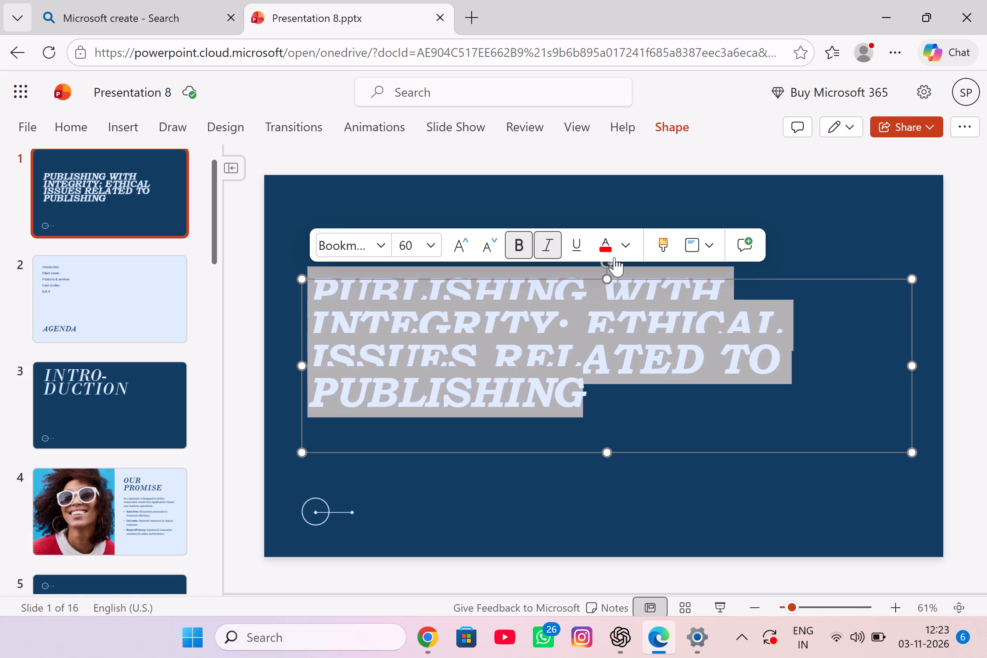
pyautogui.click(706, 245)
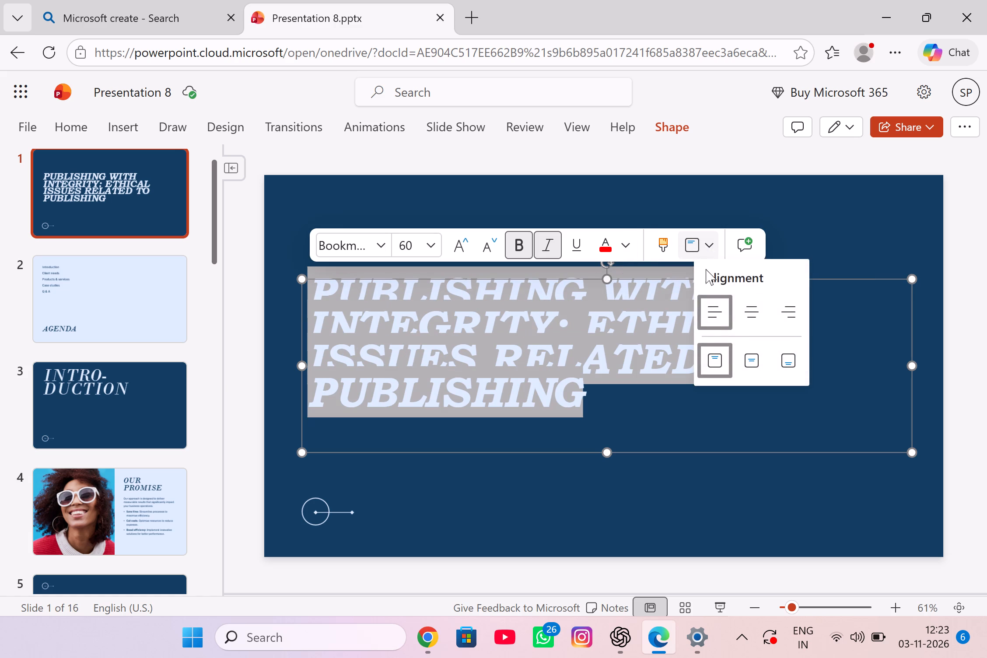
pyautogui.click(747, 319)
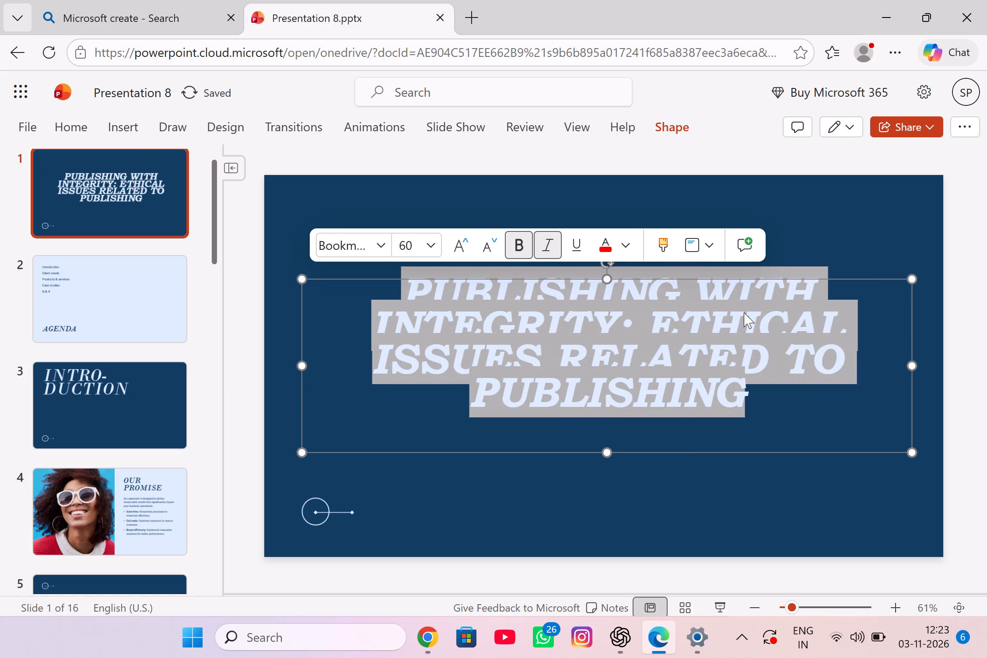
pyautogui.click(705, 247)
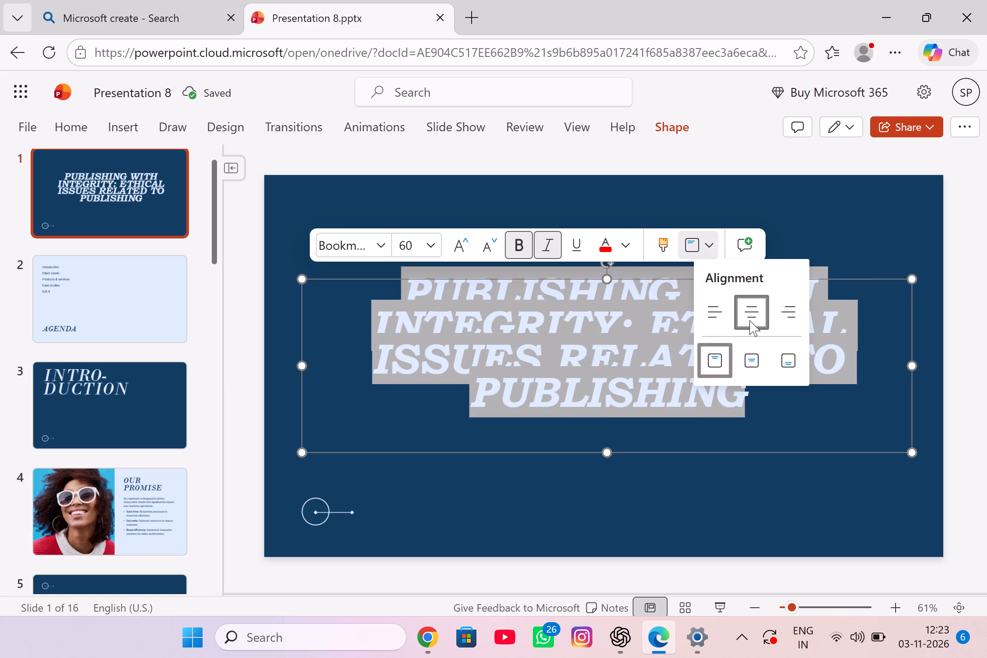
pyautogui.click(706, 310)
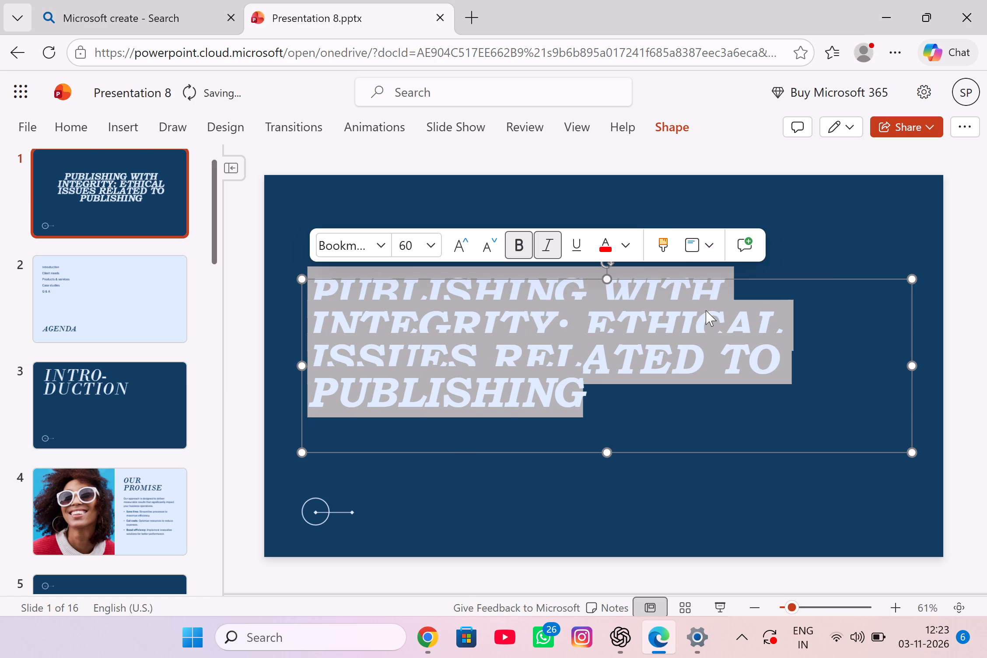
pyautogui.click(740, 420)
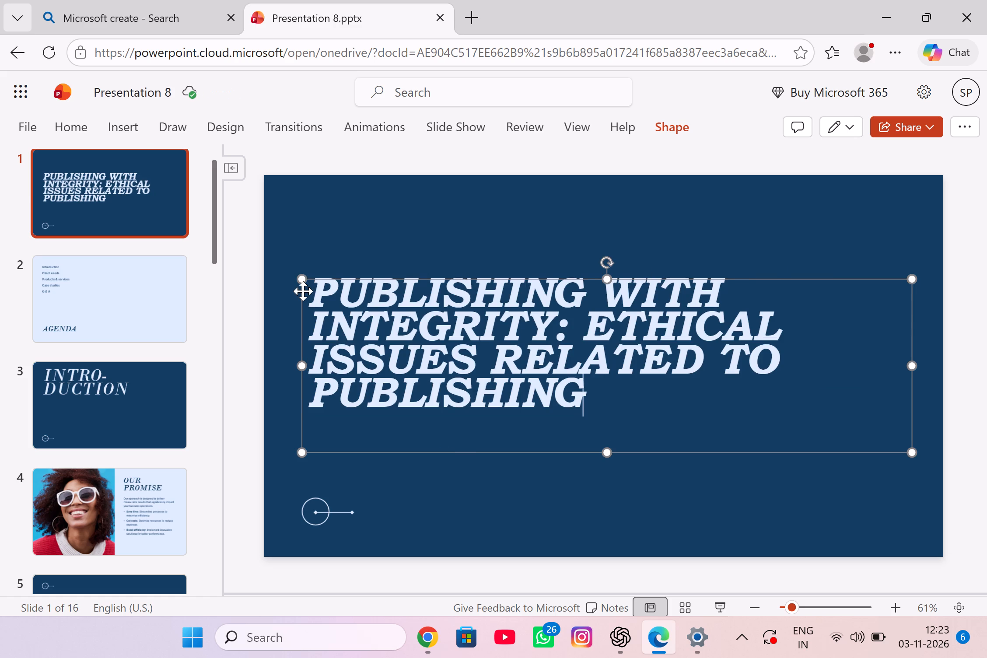
# Shrink the slide 1 title box by lowering its top edge slightly and moving its left edge inward, past the circle ornament's left side.
pyautogui.moveTo(610, 283); pyautogui.dragTo(621, 302)
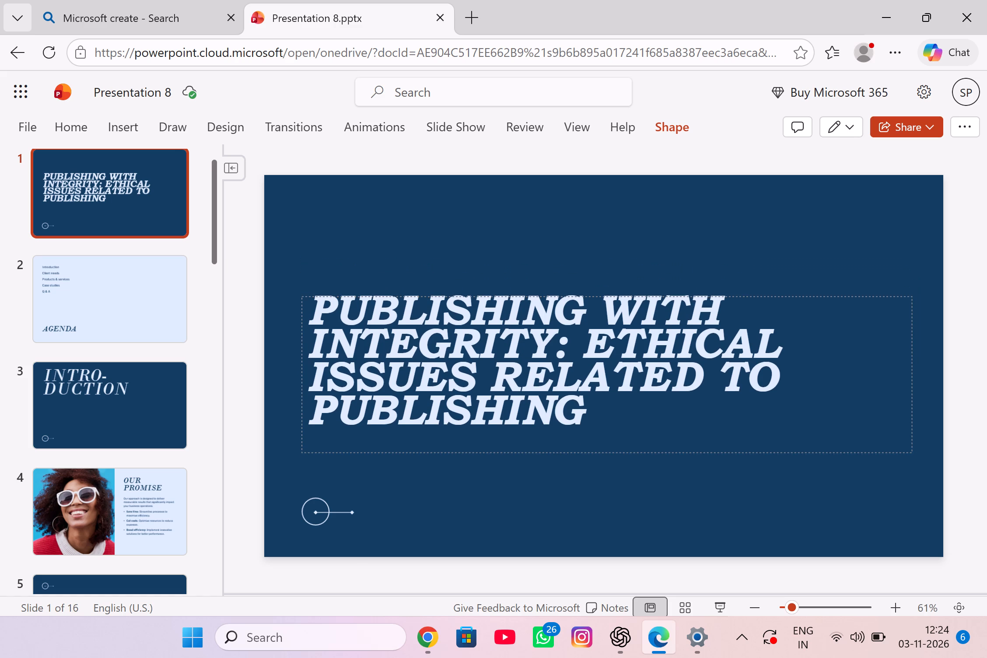
pyautogui.moveTo(621, 302); pyautogui.dragTo(622, 302)
pyautogui.click(622, 302)
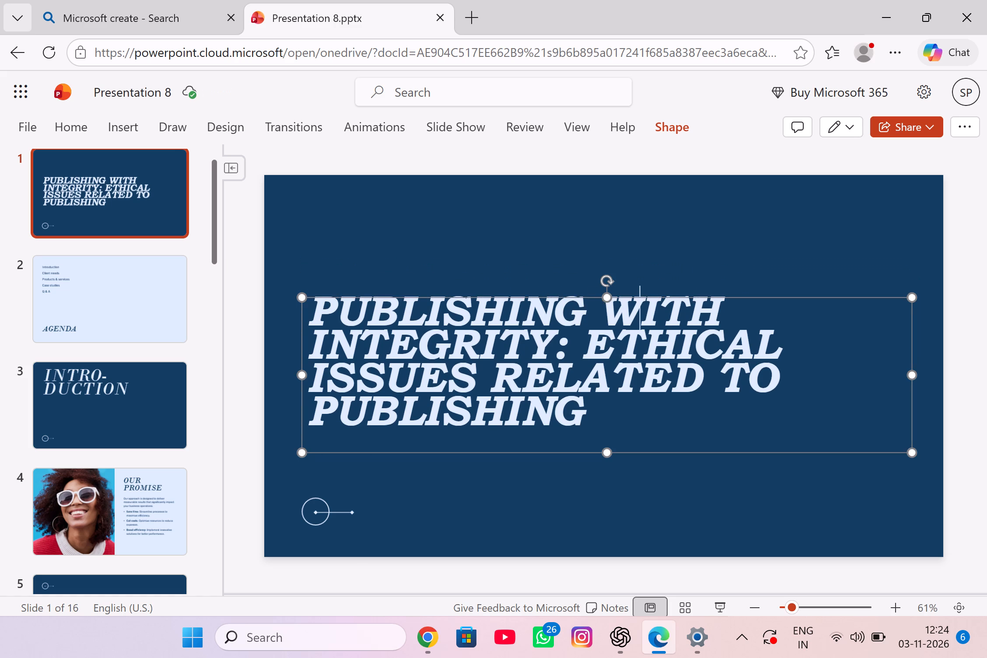
pyautogui.moveTo(300, 373); pyautogui.dragTo(322, 374)
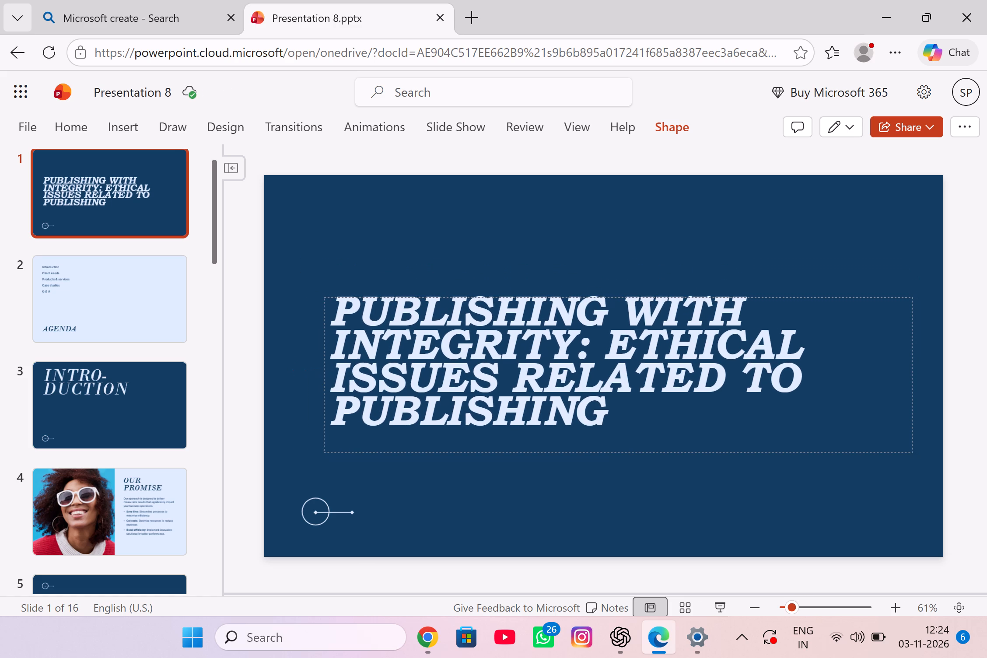
pyautogui.moveTo(322, 374); pyautogui.dragTo(325, 374)
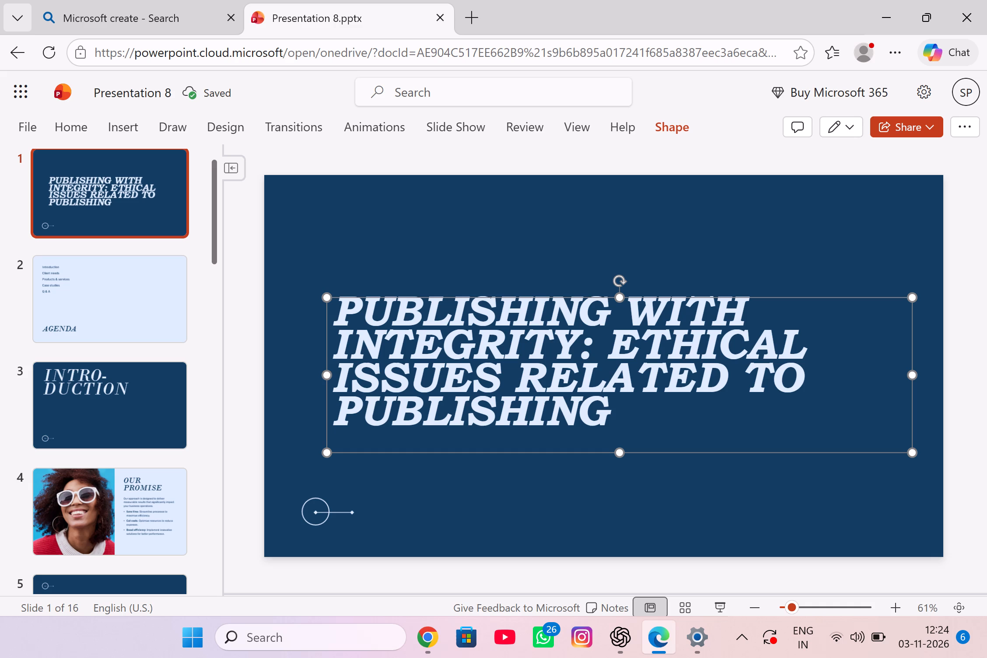
# Reduce the font size of the entire slide 1 title to 54.
pyautogui.moveTo(341, 303); pyautogui.dragTo(603, 415)
pyautogui.click(603, 415)
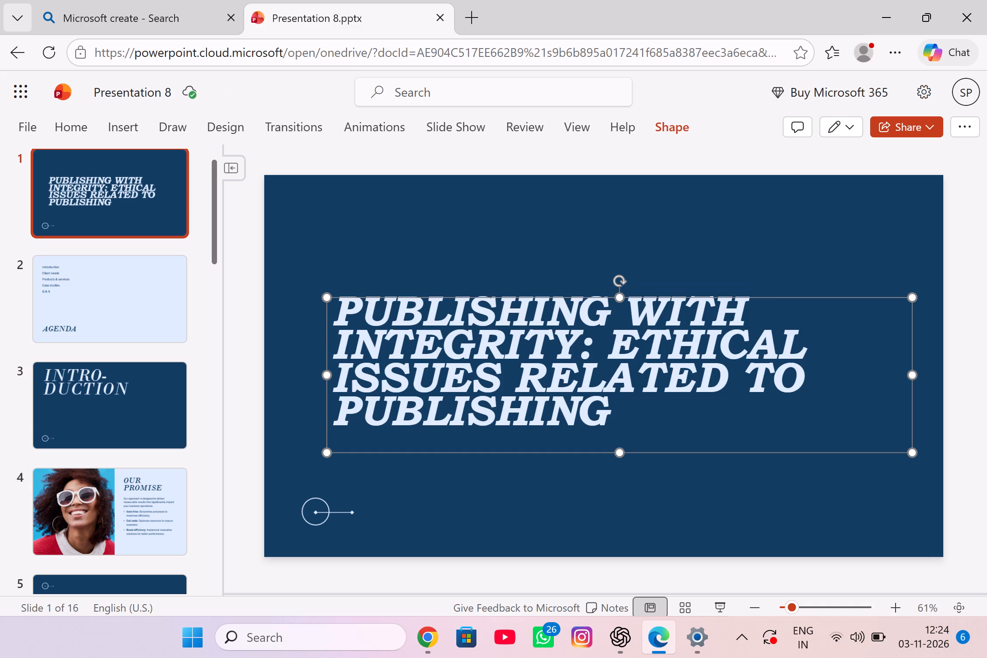
pyautogui.moveTo(637, 414); pyautogui.dragTo(245, 288)
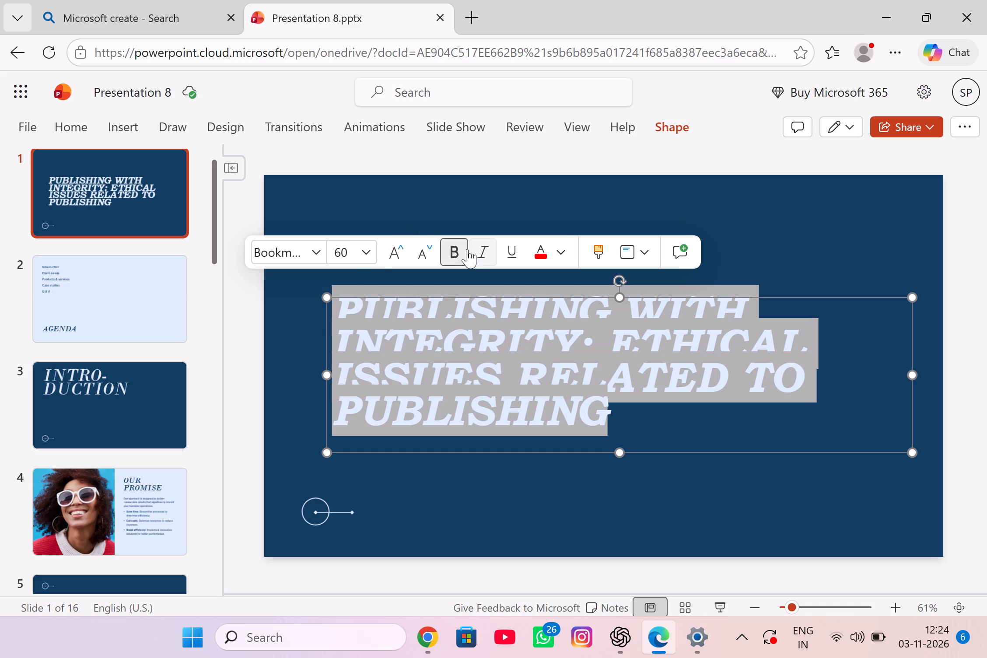
pyautogui.click(423, 255)
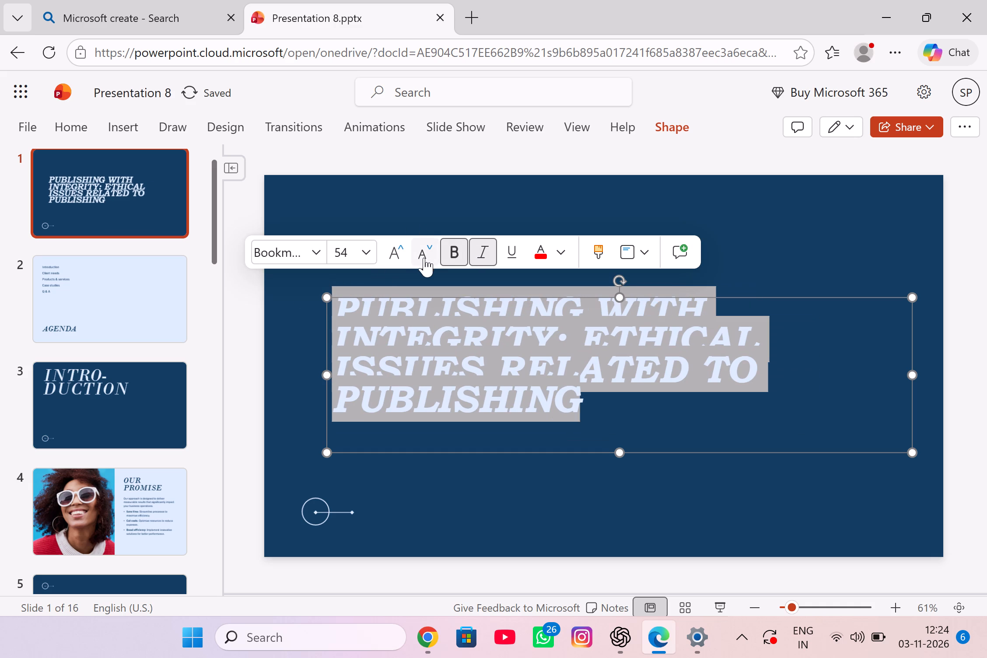
pyautogui.doubleClick(729, 413)
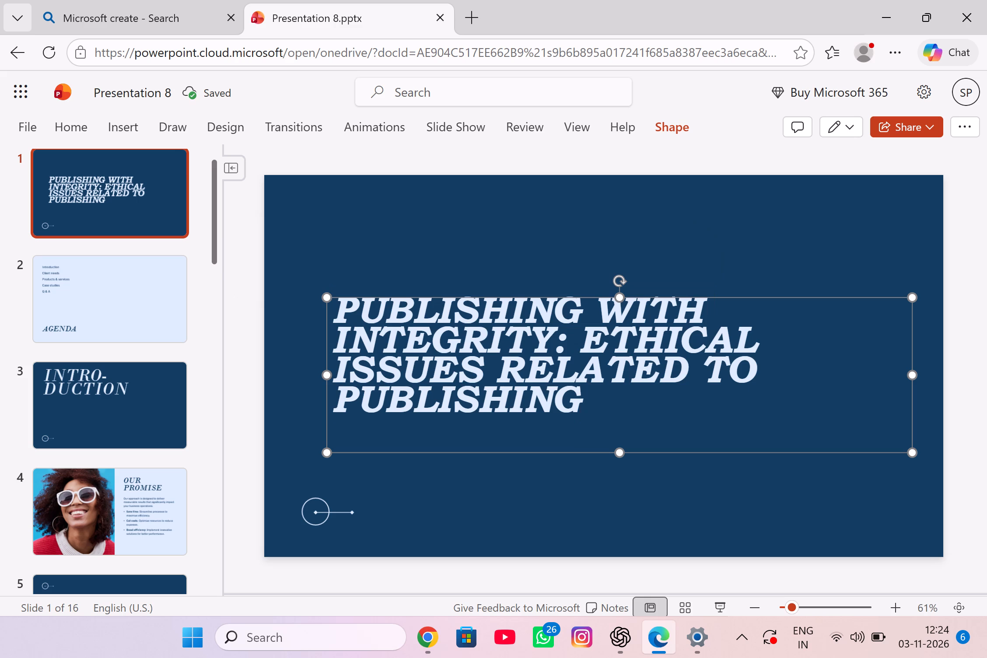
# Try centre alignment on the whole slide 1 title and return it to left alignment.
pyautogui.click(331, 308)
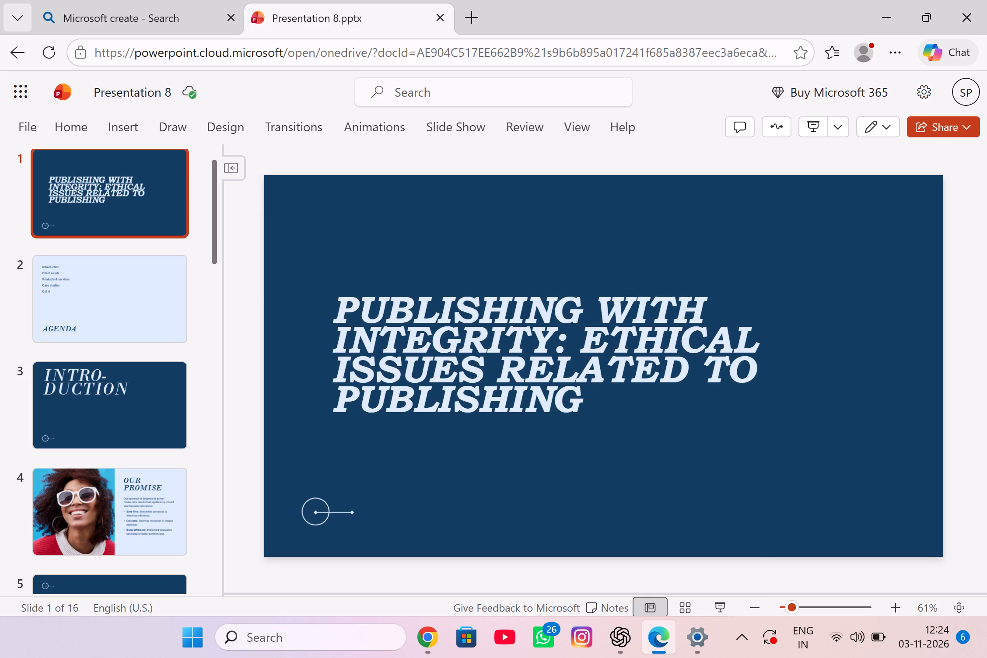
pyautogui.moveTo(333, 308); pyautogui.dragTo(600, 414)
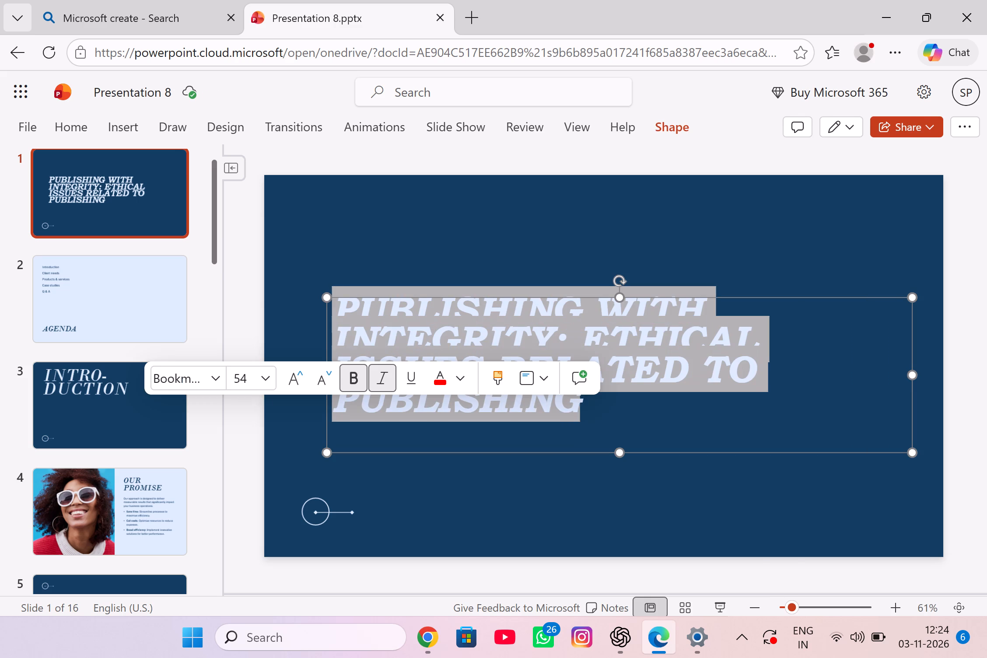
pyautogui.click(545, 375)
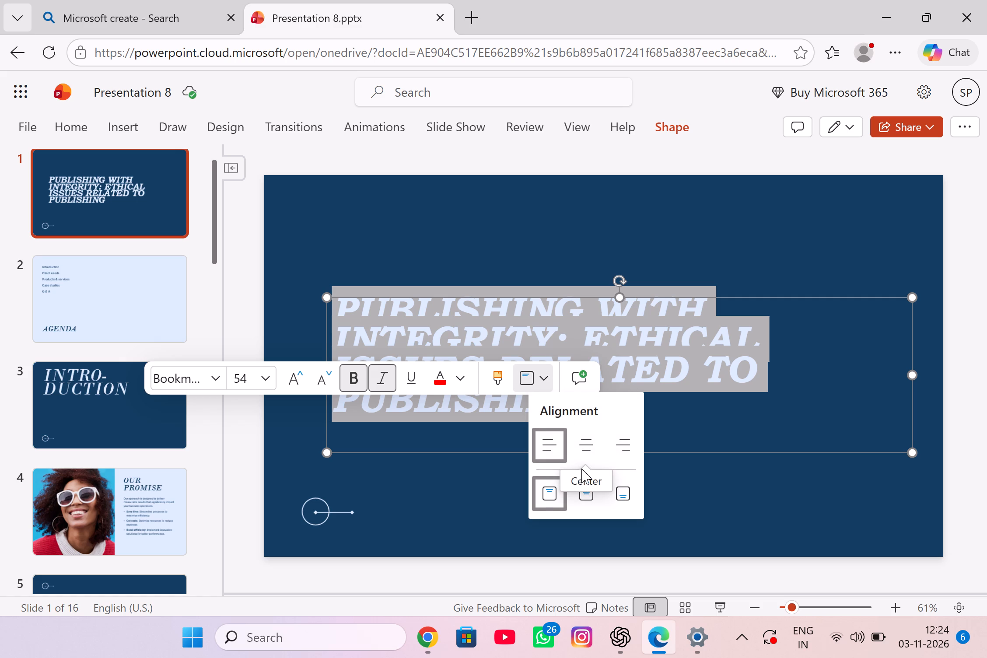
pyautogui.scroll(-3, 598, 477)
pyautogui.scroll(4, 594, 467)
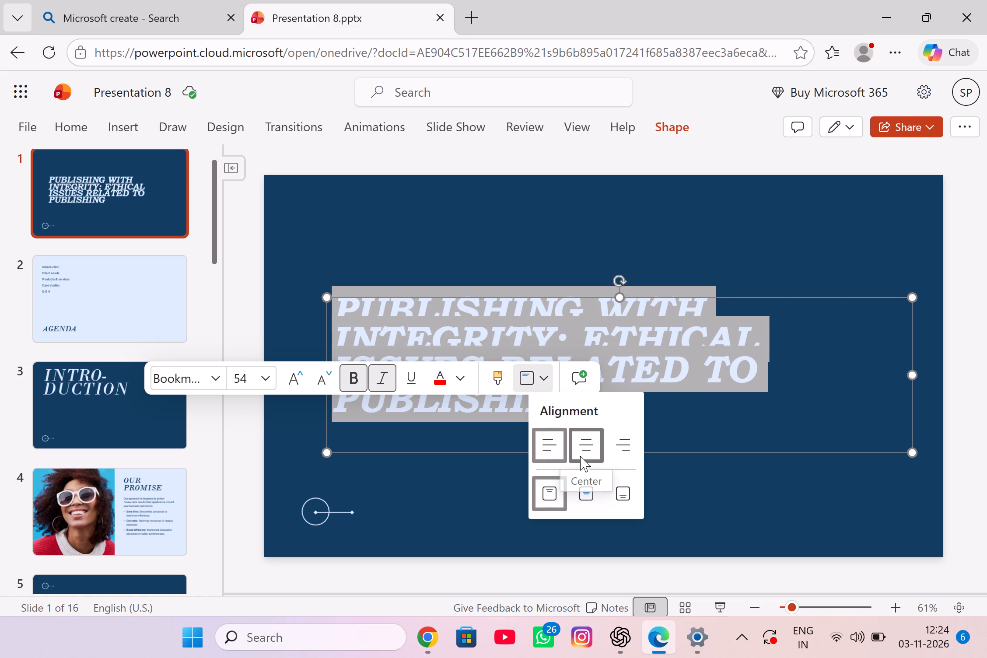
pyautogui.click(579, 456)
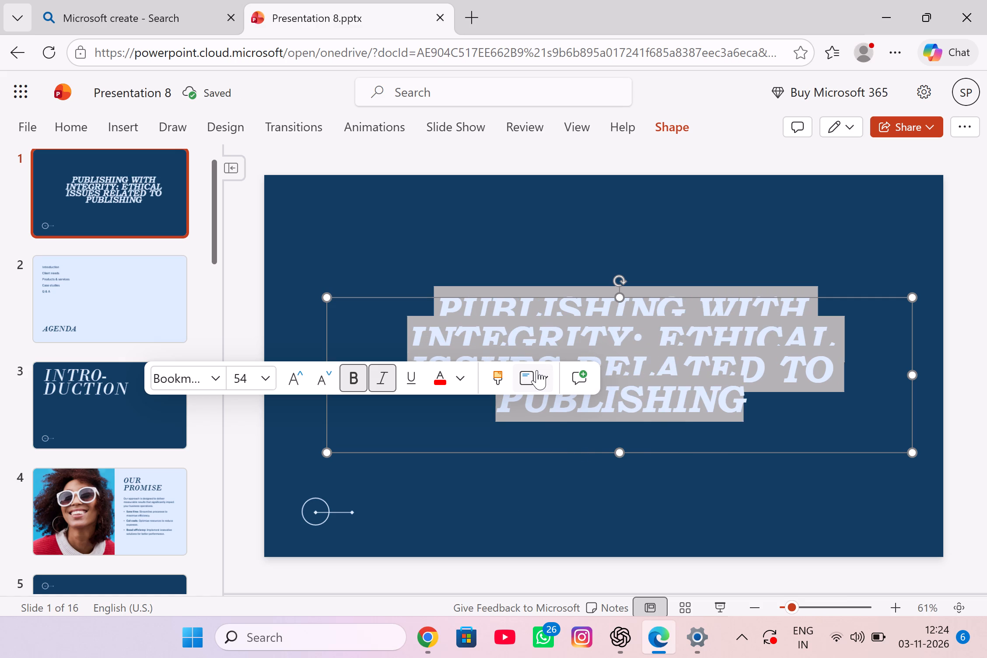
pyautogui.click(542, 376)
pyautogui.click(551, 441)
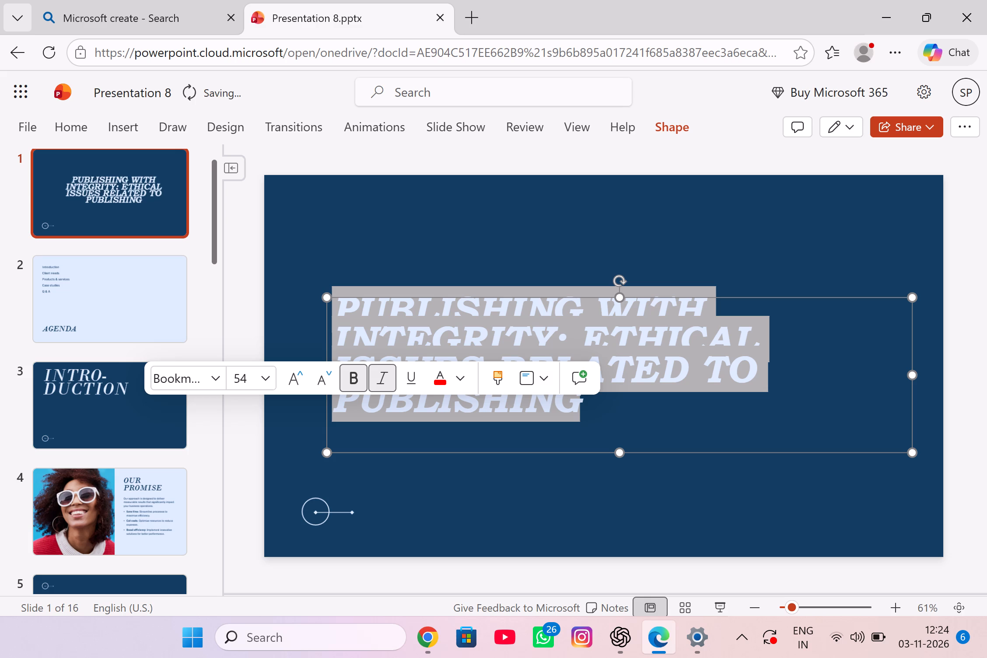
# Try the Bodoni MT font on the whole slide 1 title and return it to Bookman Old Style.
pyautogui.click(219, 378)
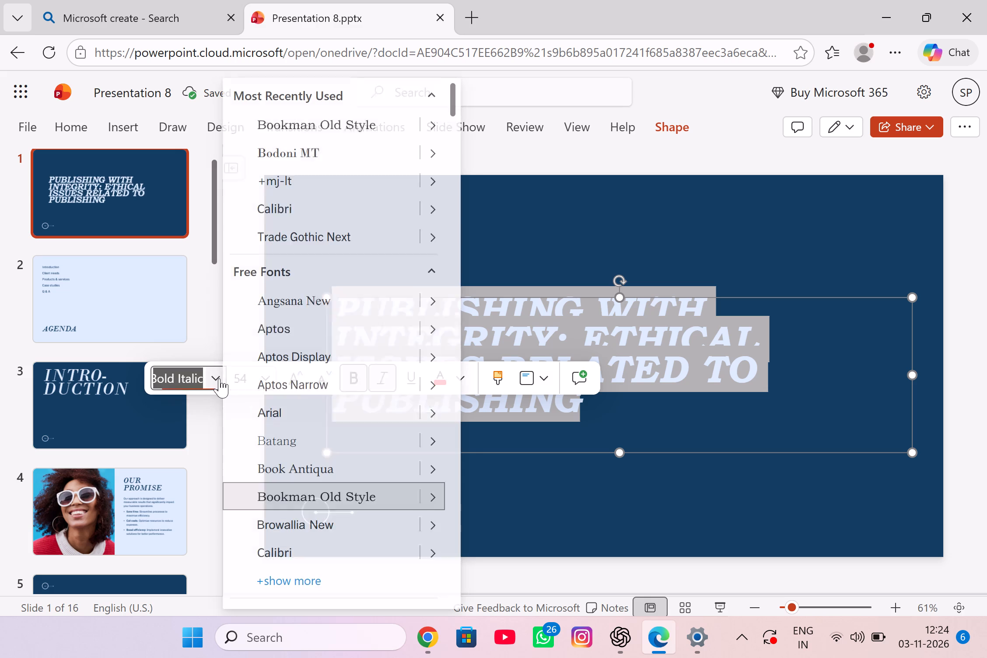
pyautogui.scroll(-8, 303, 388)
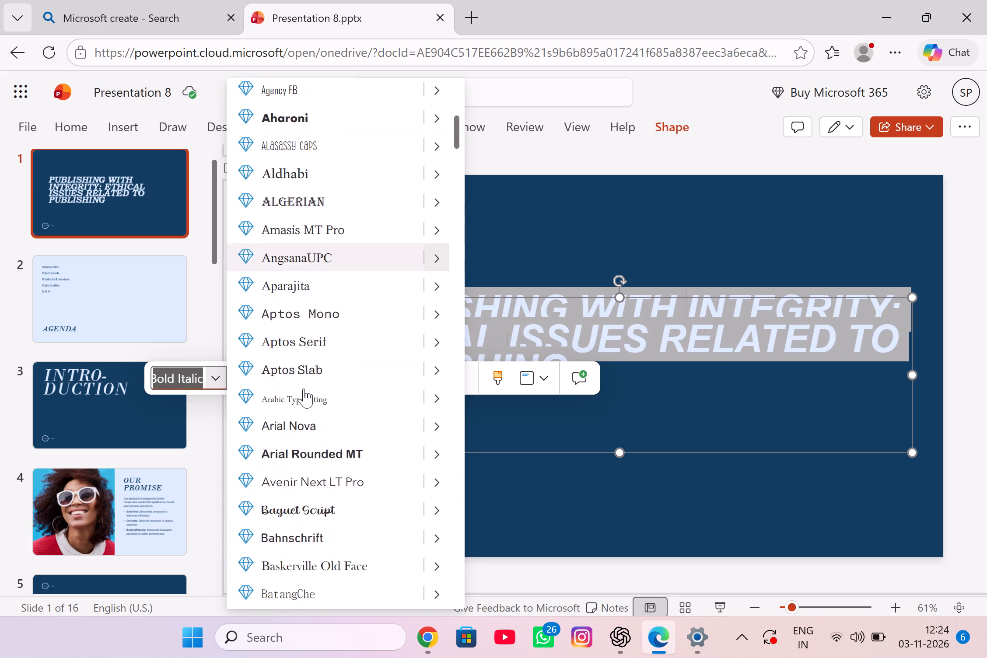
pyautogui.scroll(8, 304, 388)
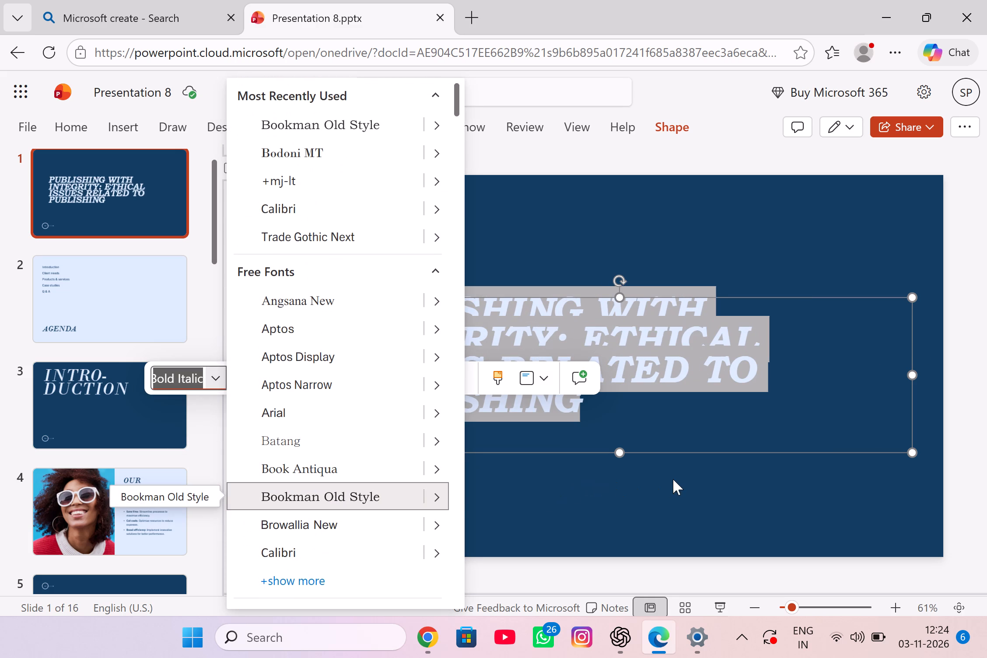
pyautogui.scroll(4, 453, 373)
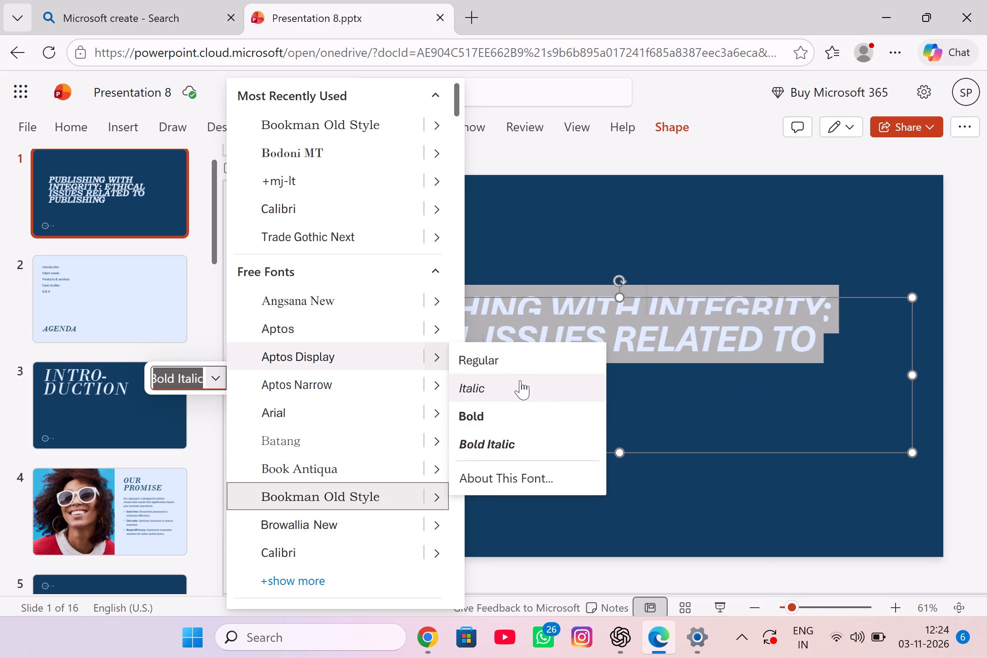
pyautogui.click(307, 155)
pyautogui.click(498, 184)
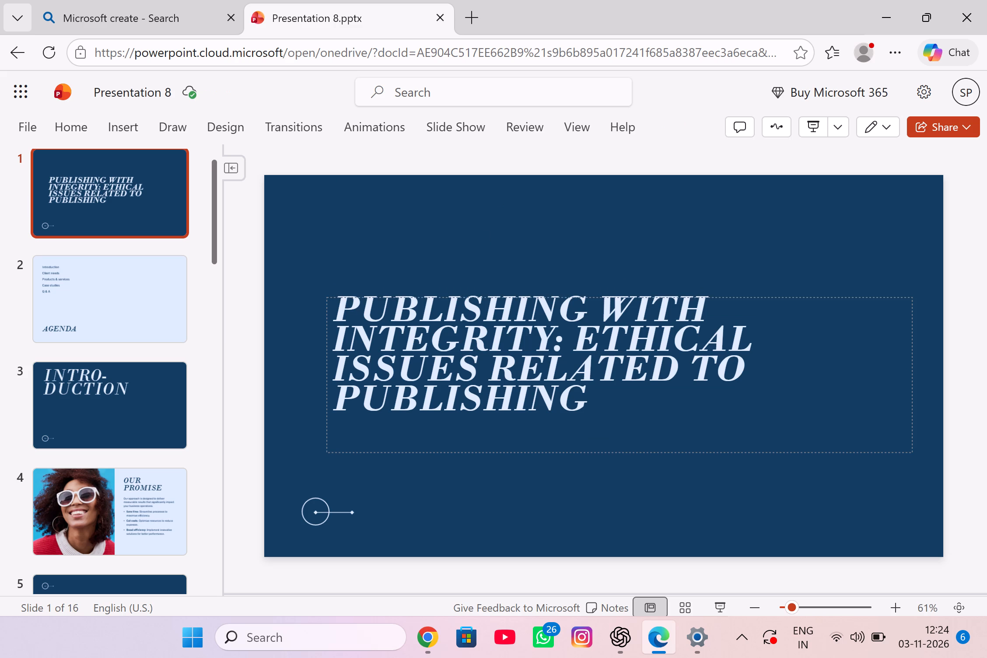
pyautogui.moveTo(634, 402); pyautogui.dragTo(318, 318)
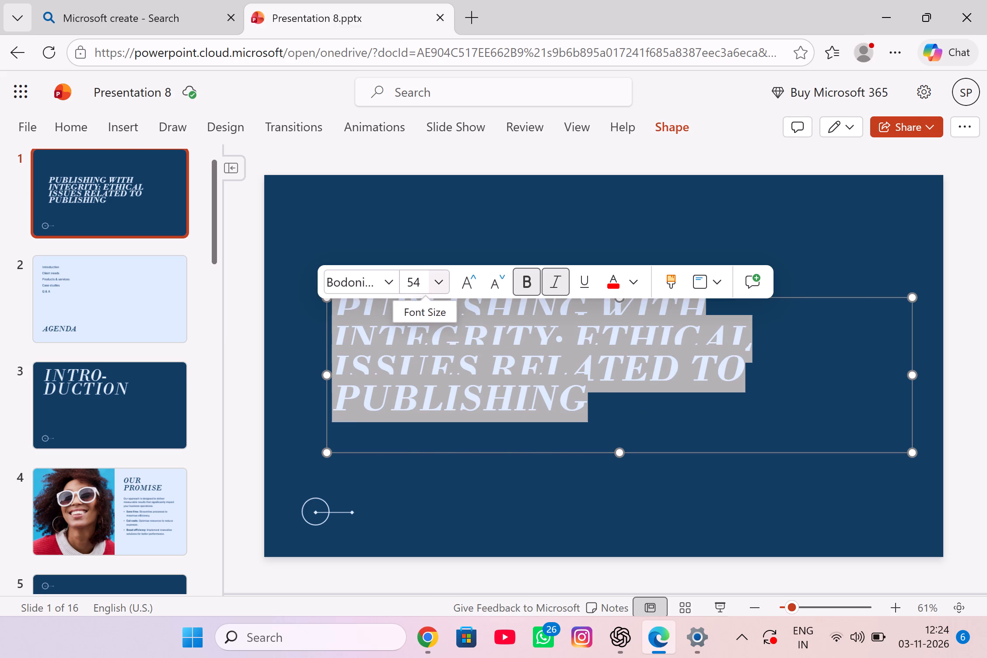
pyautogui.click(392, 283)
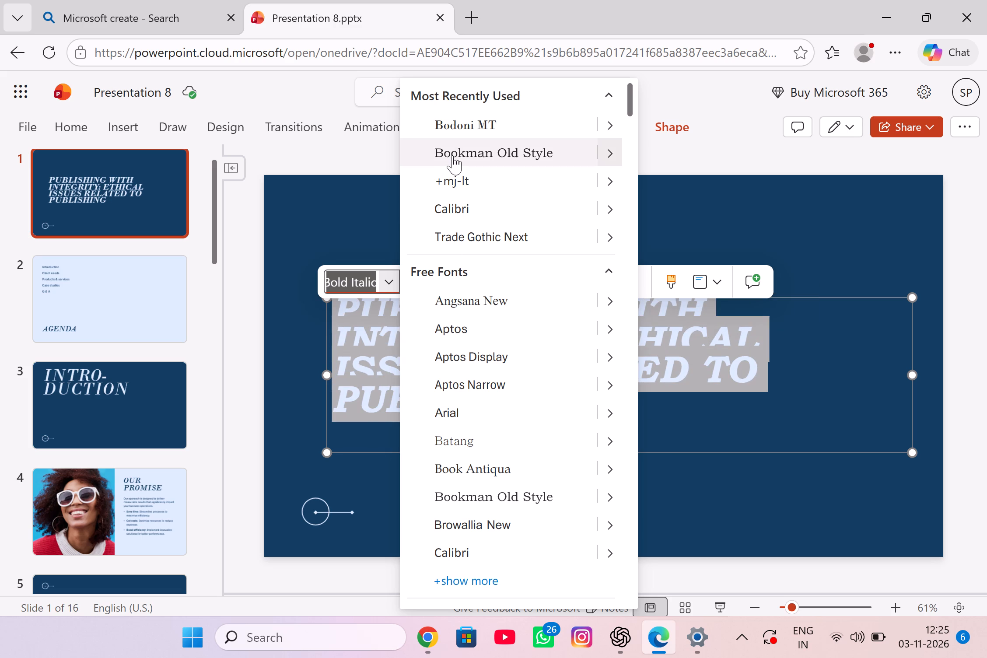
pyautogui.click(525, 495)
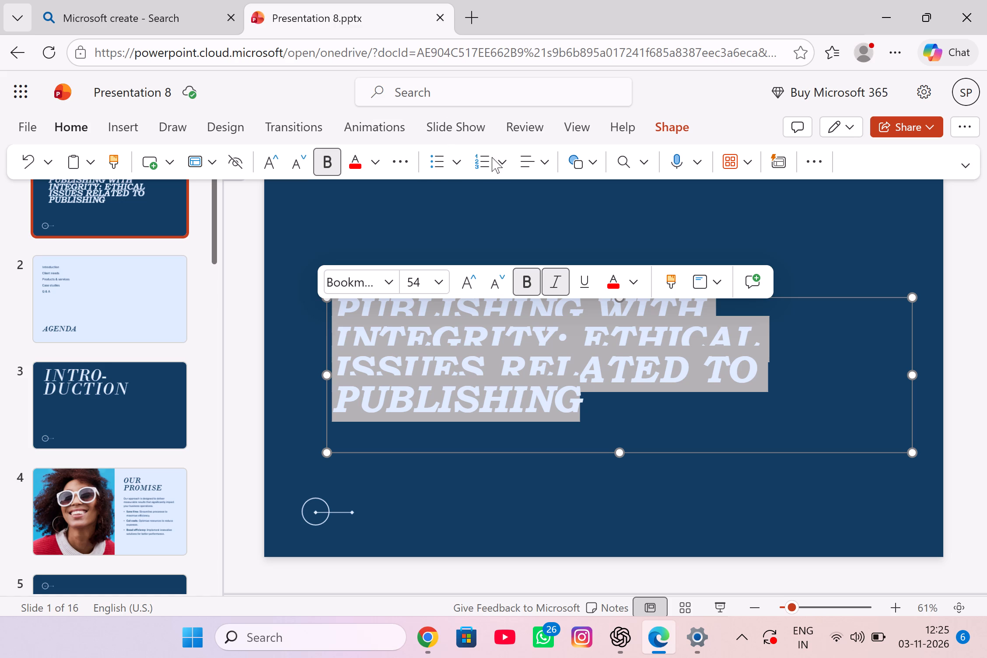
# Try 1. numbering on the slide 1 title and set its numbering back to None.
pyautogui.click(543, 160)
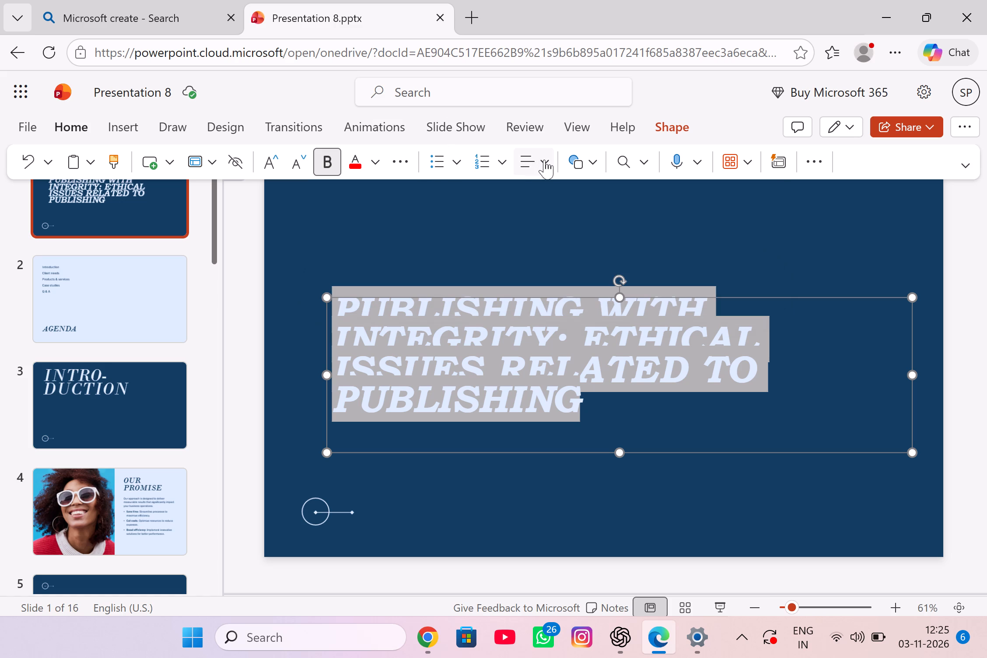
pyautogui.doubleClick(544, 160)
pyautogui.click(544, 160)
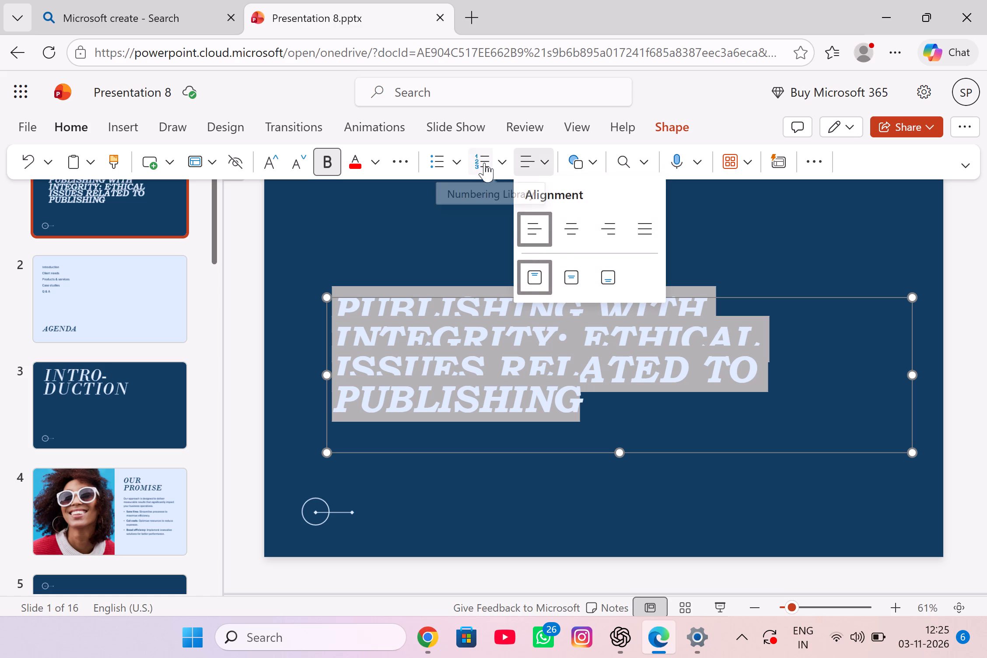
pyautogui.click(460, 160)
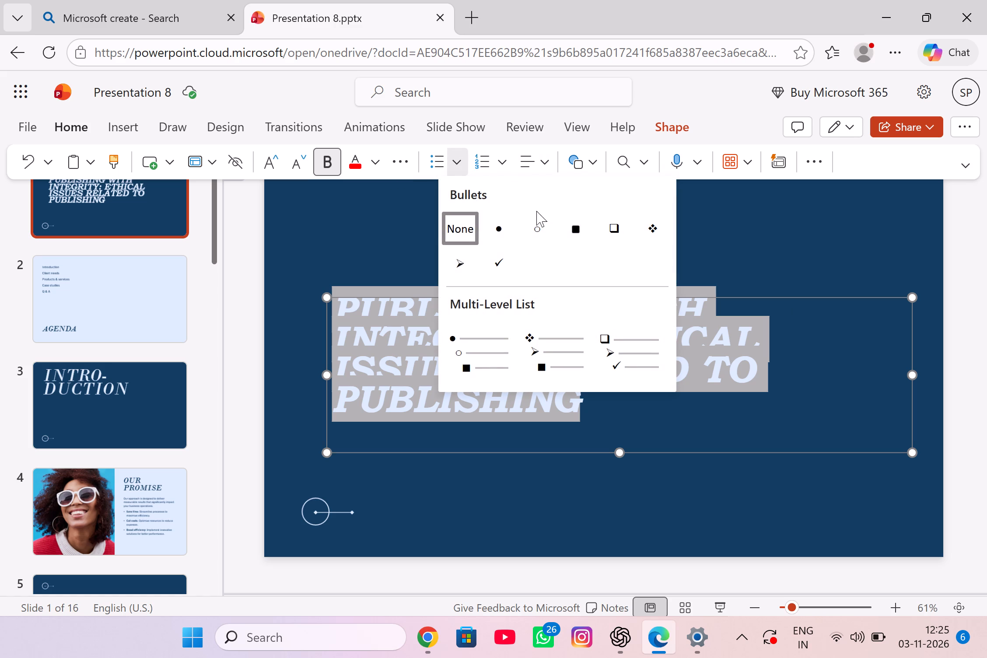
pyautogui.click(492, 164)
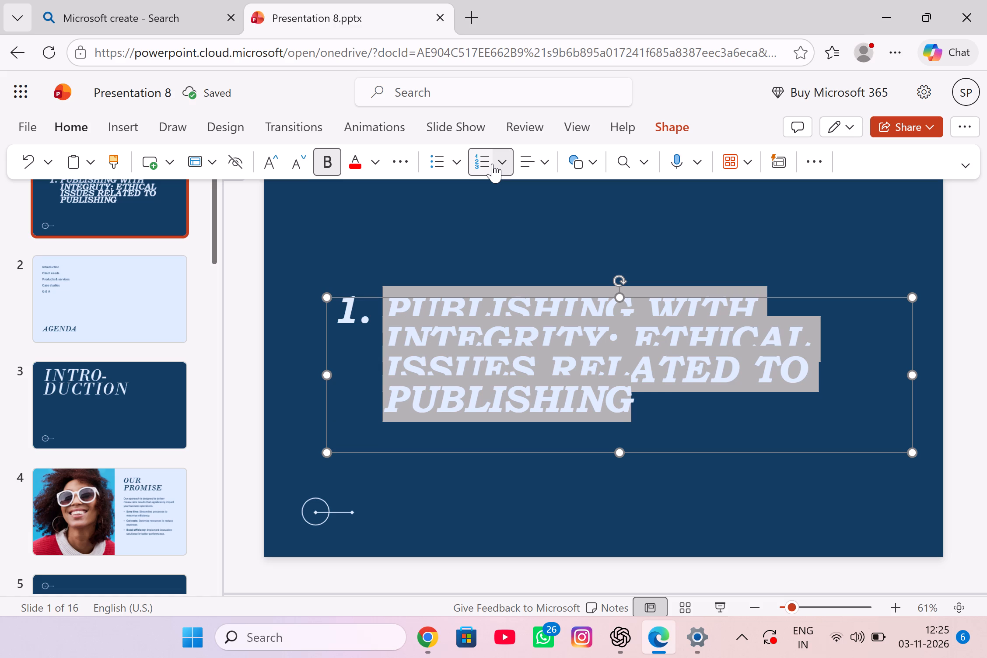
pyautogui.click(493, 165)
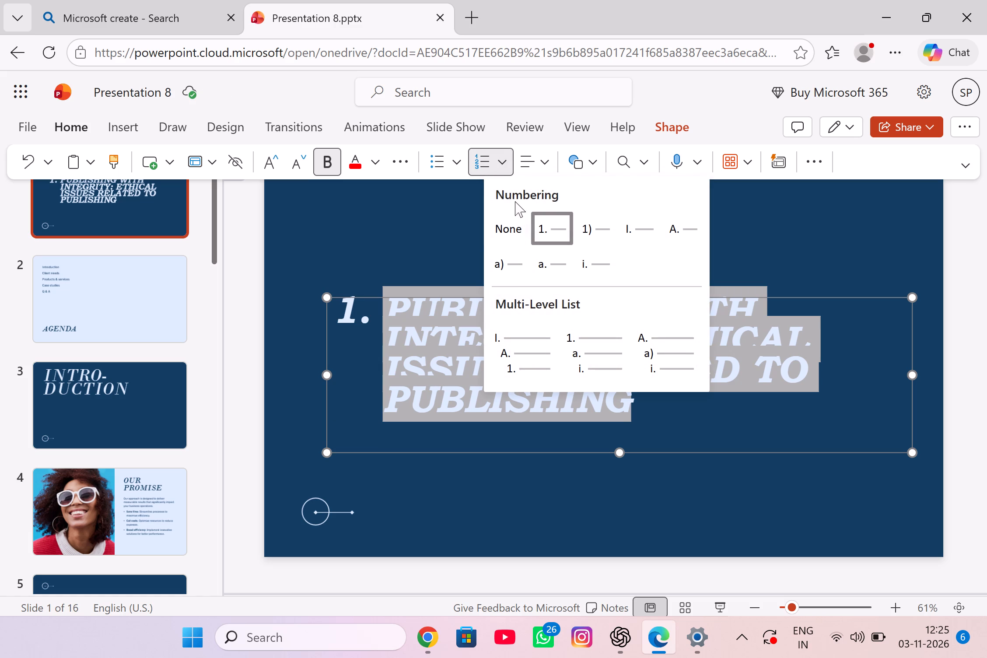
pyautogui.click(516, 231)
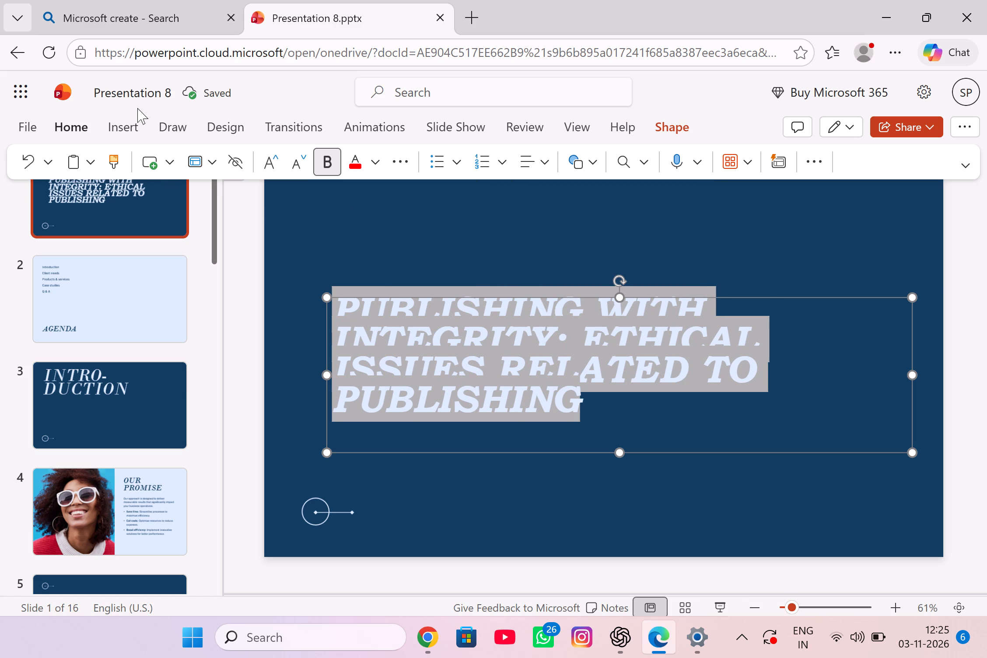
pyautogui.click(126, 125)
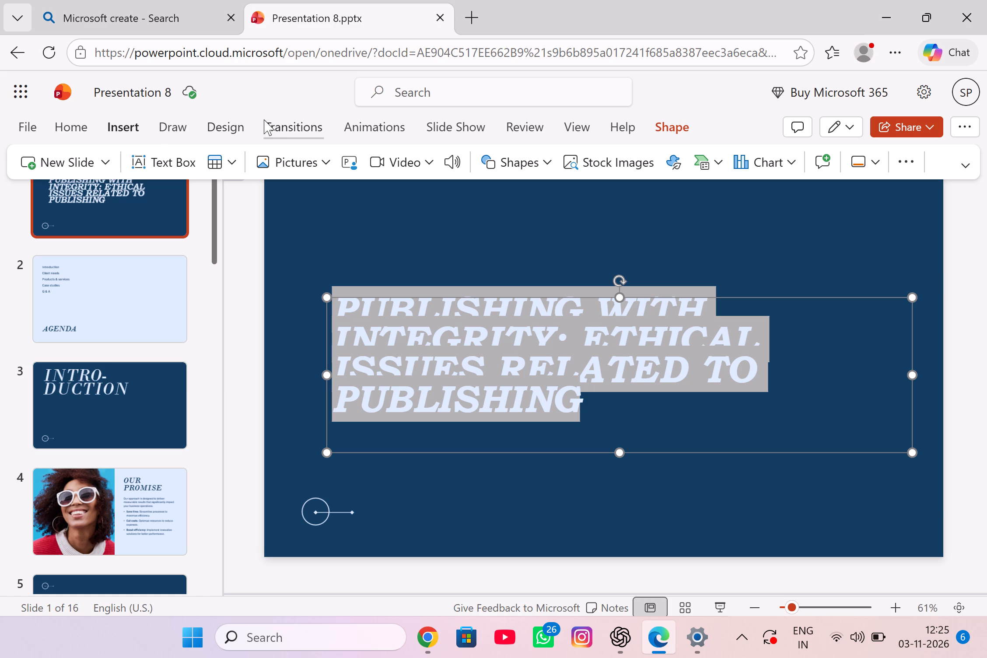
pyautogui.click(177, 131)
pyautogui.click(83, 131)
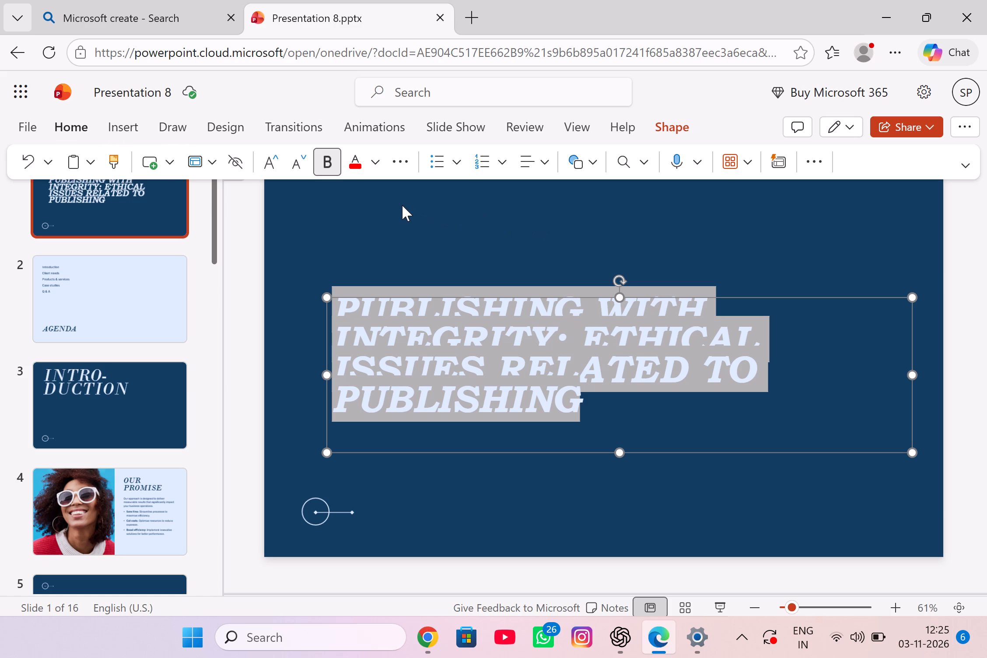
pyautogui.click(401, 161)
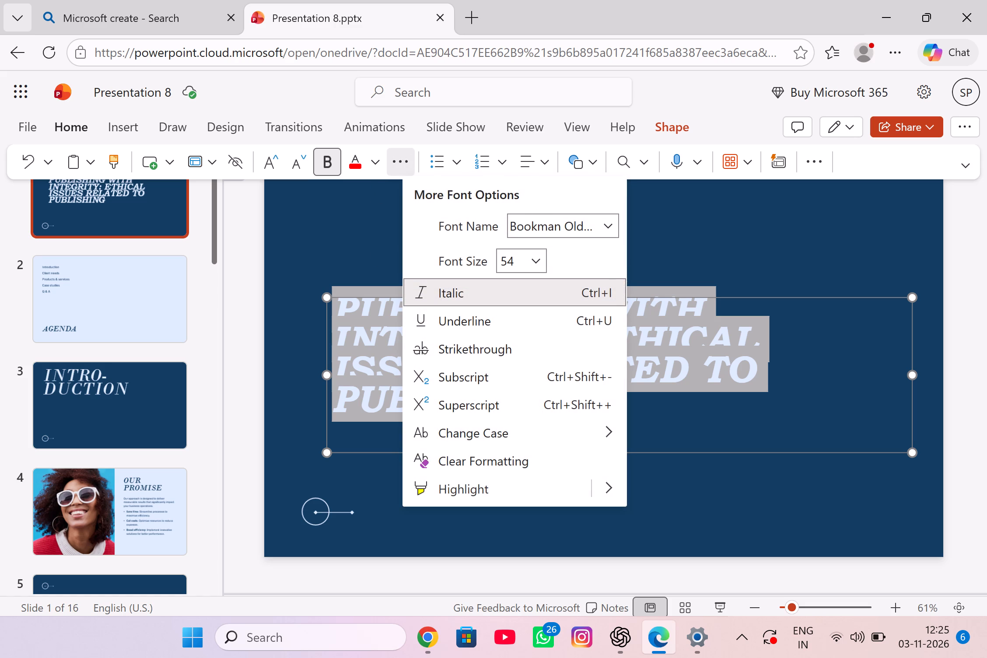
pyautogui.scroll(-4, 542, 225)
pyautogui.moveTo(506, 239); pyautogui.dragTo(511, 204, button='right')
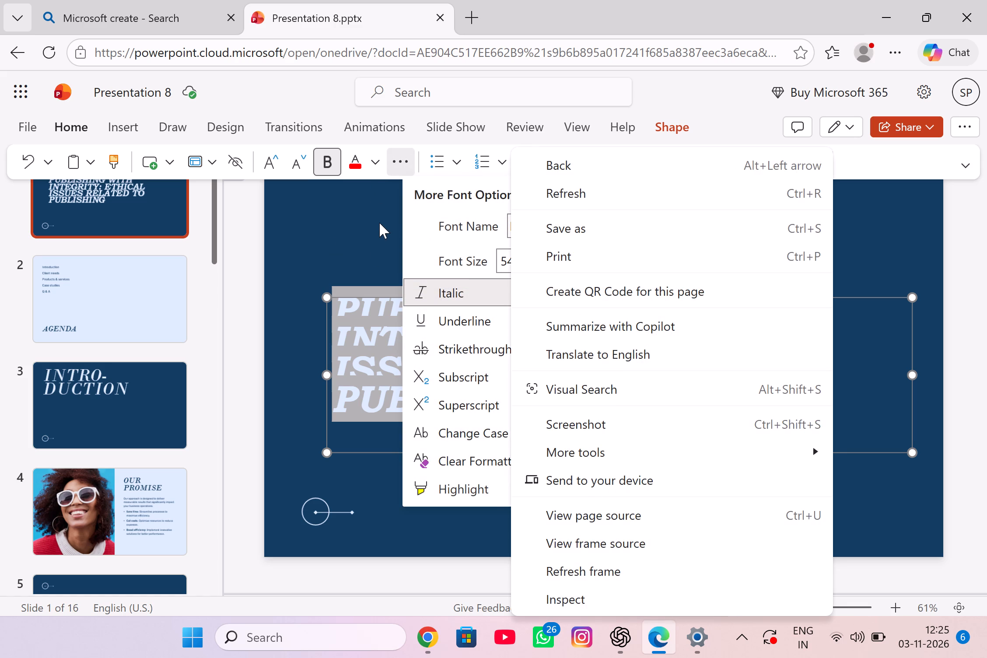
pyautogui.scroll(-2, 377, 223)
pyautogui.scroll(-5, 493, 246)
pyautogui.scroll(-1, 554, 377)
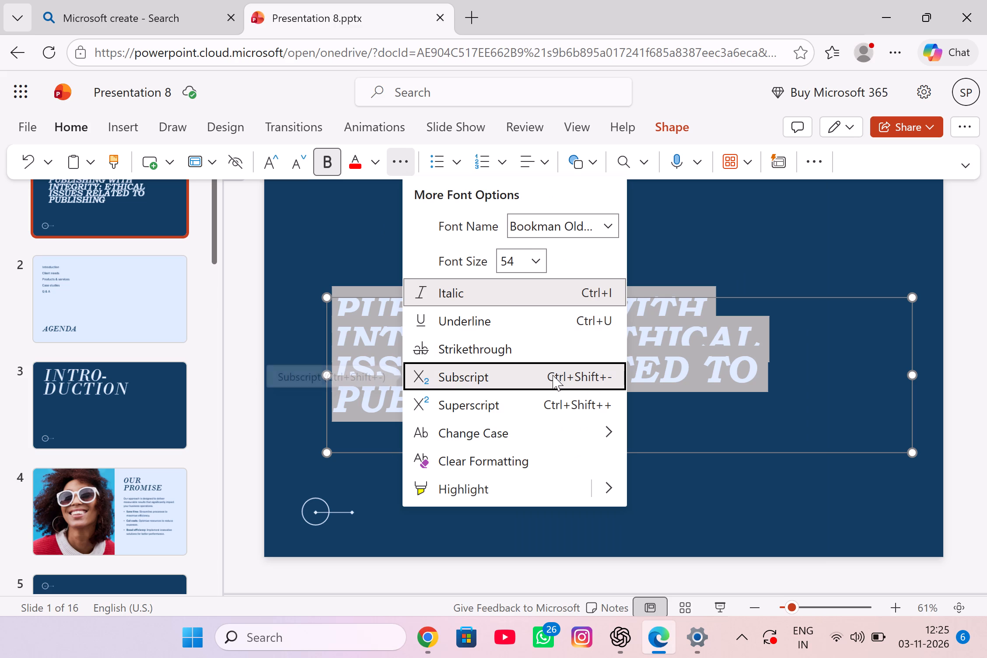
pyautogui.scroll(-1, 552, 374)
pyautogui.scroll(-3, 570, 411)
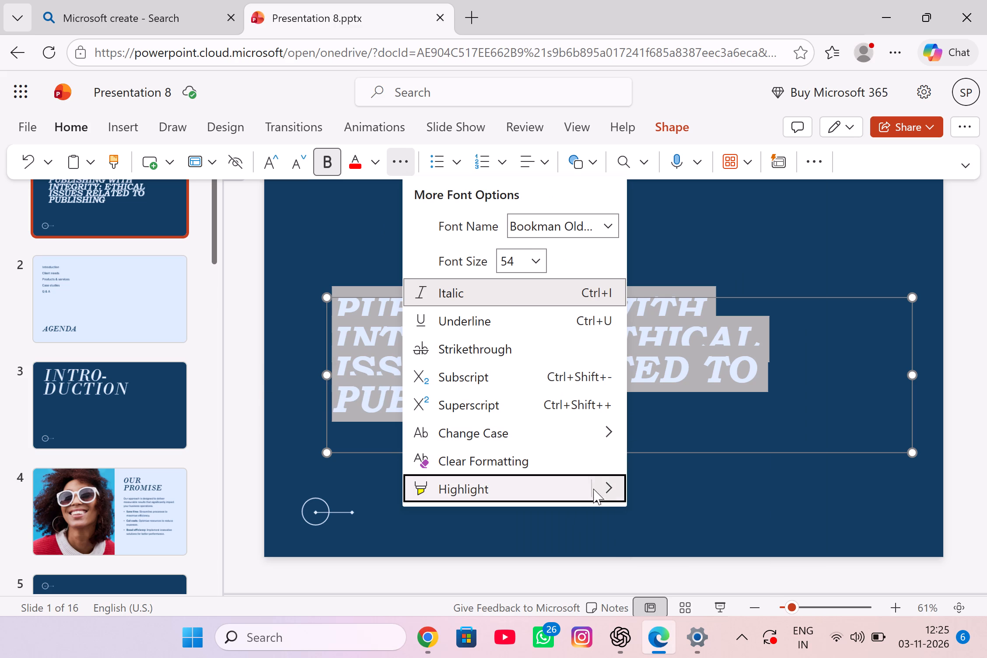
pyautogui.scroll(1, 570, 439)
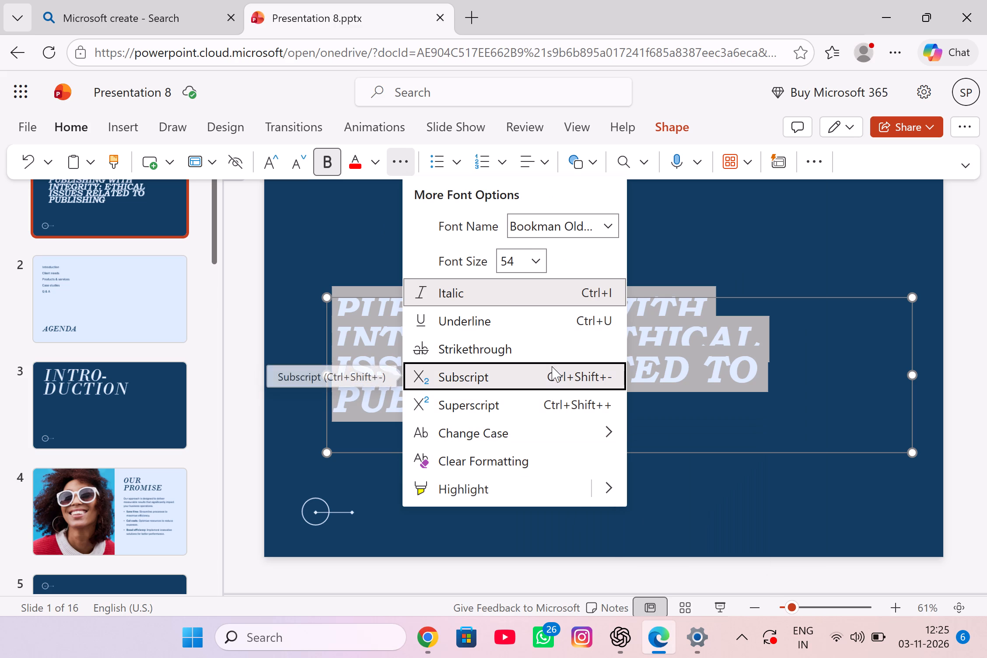
# Format the whole slide 1 title as subscript, trying superscript before returning it to subscript.
pyautogui.click(554, 373)
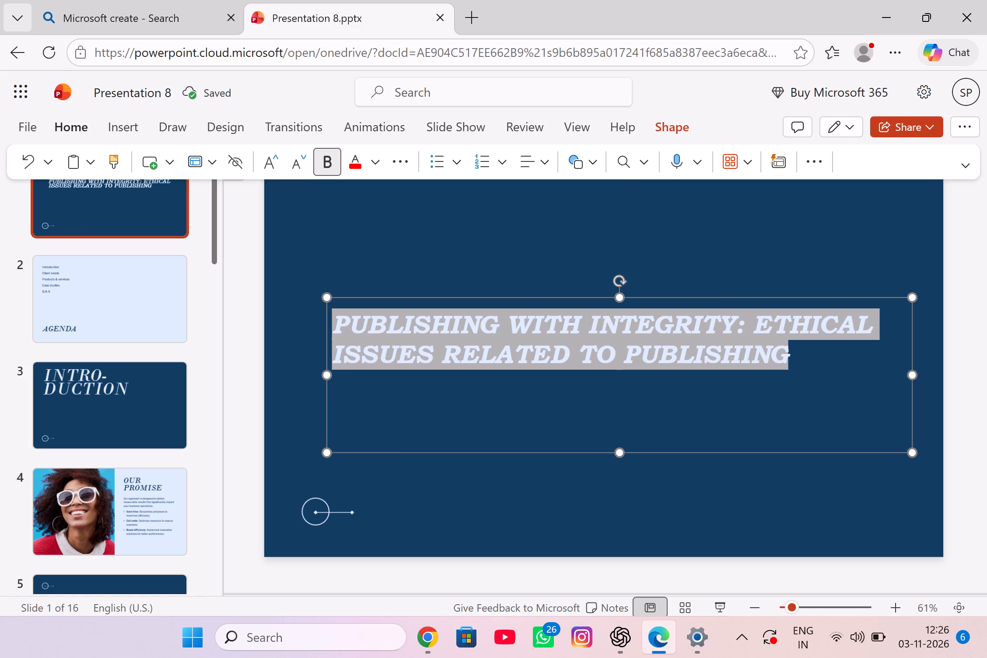
pyautogui.click(394, 155)
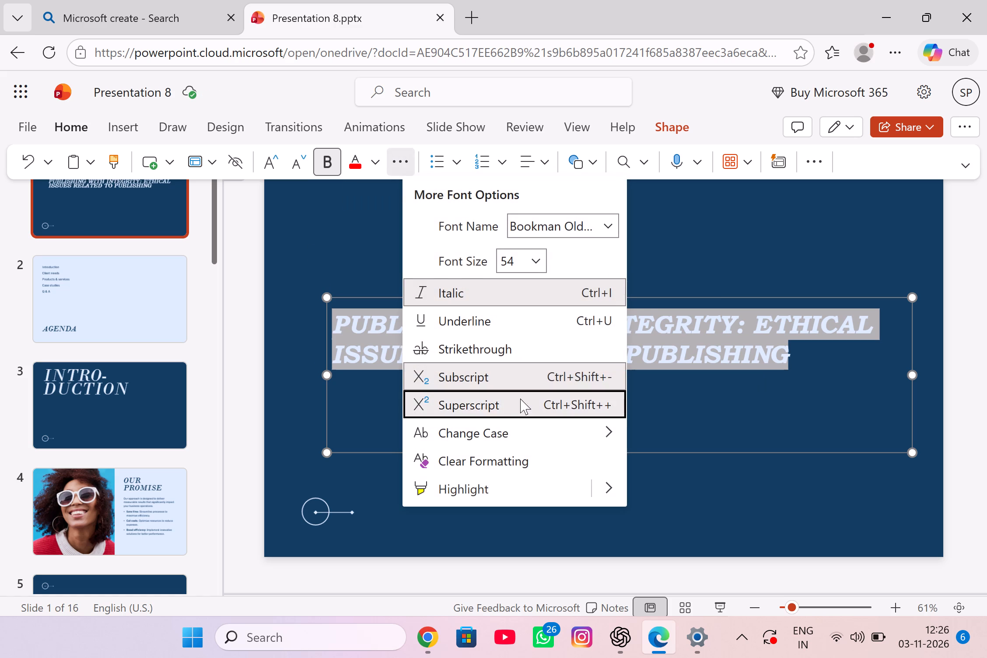
pyautogui.click(522, 399)
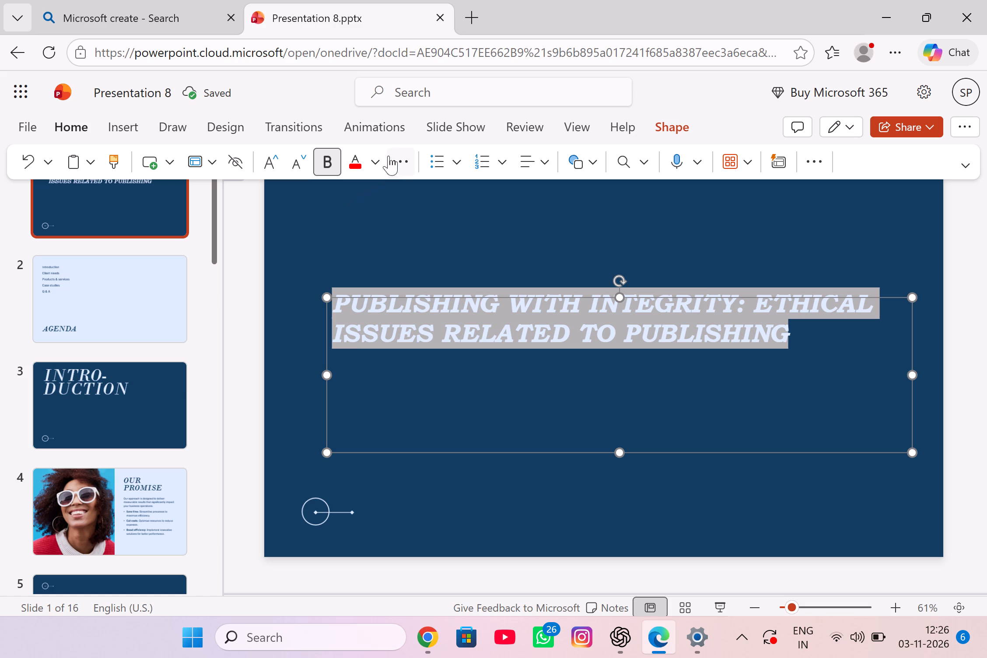
pyautogui.click(398, 153)
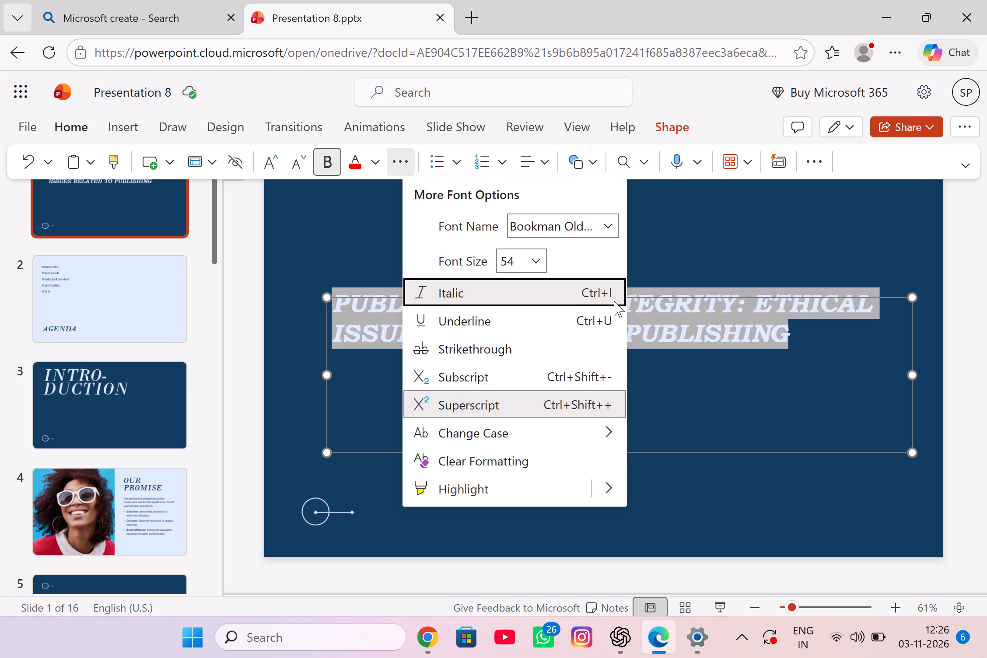
pyautogui.click(579, 375)
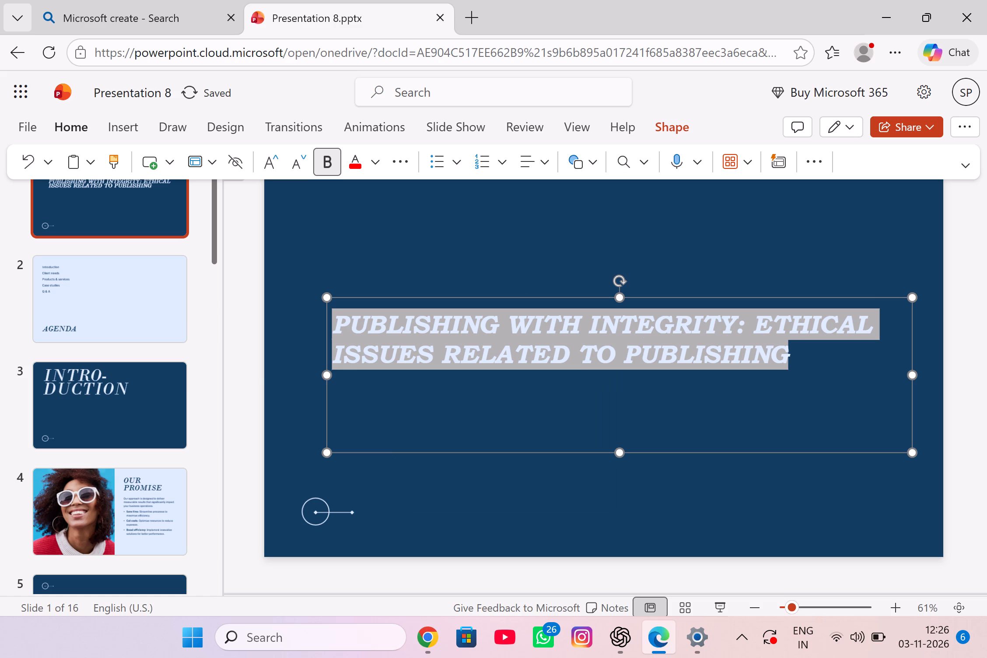
pyautogui.click(444, 240)
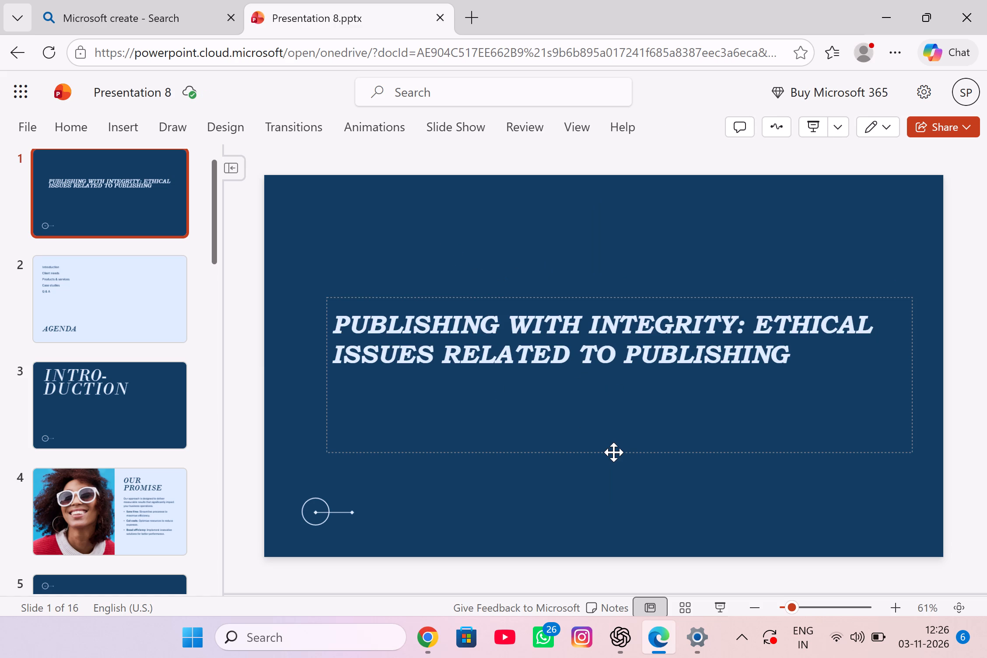
# Move the slide 1 title box slightly lower on the slide.
pyautogui.moveTo(613, 452); pyautogui.dragTo(610, 450)
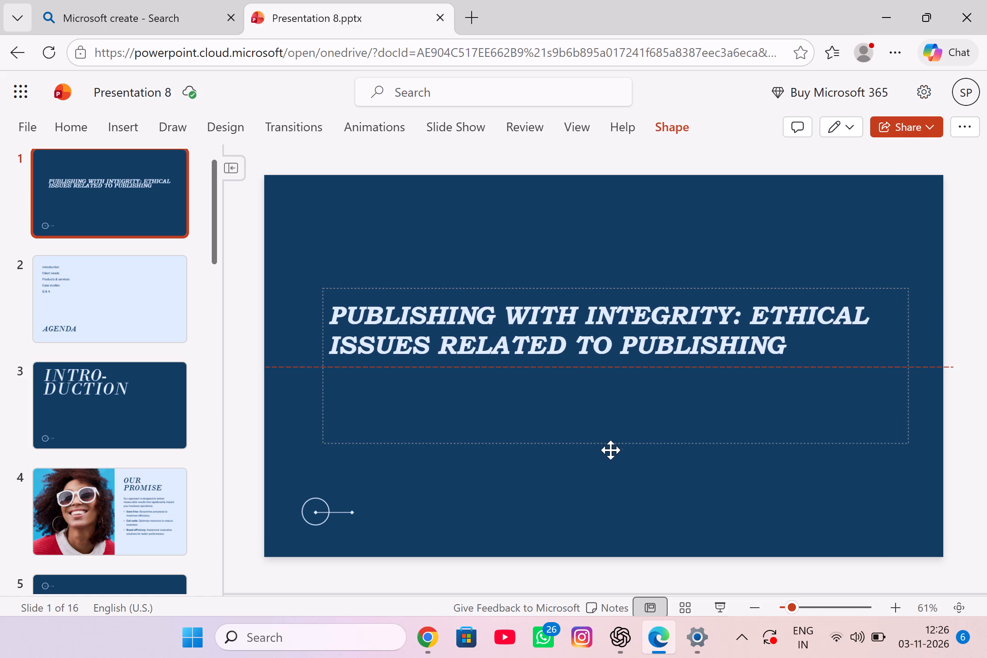
pyautogui.moveTo(610, 450); pyautogui.dragTo(613, 475)
pyautogui.click(508, 291)
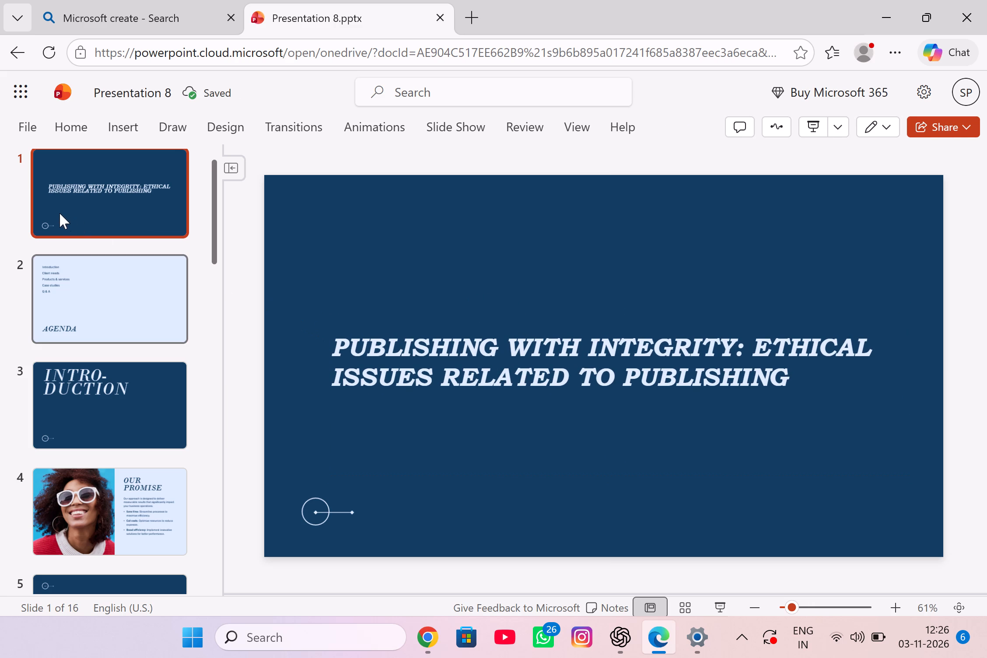
# Delete the Agenda slide.
pyautogui.click(94, 283)
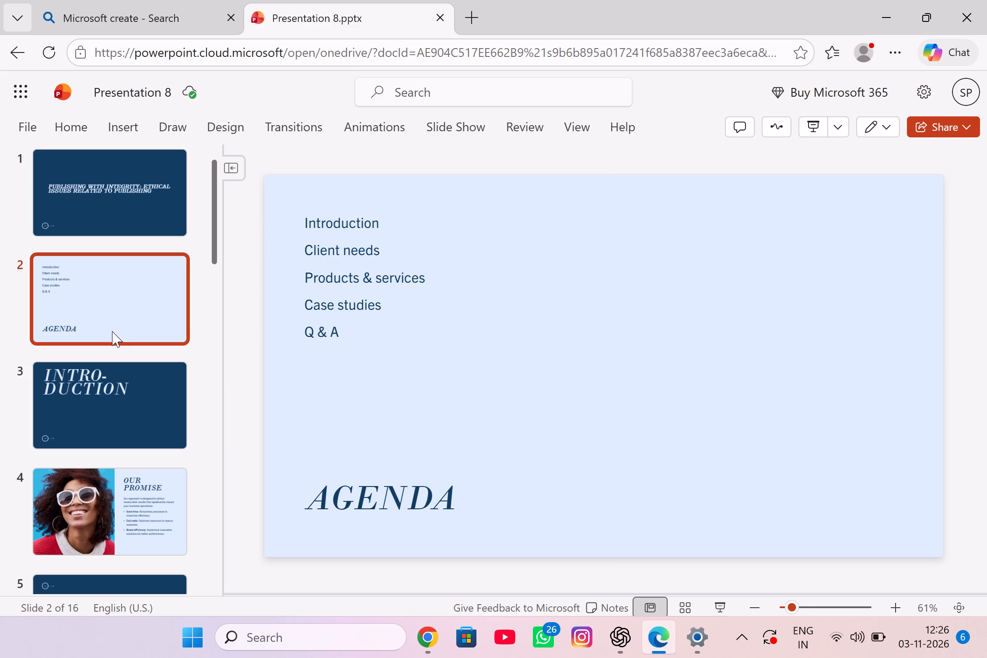
pyautogui.rightClick(114, 321)
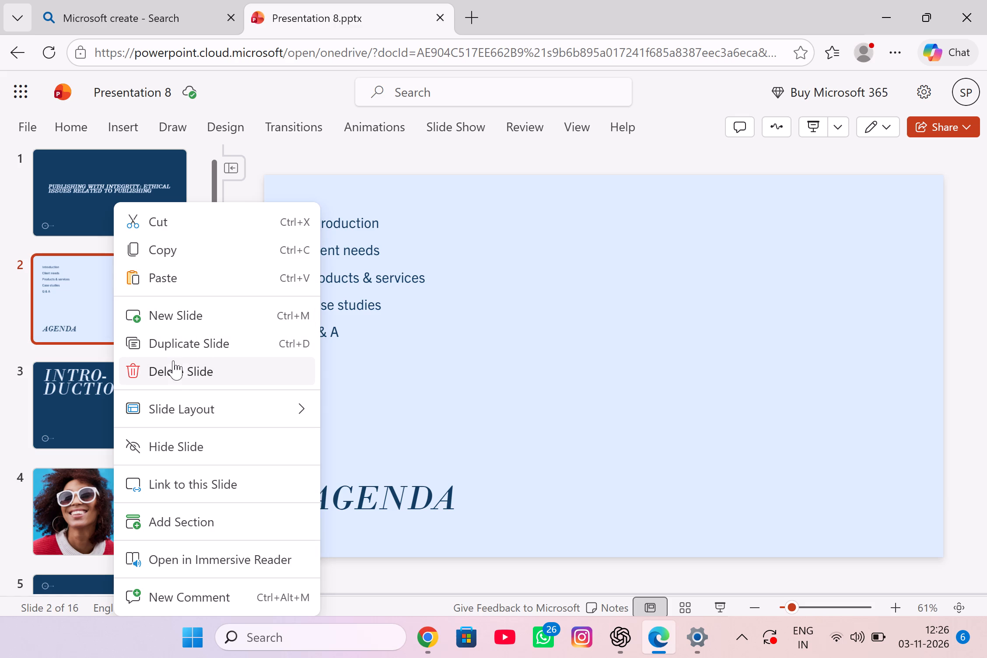
pyautogui.click(174, 371)
# Change the layout of the Introduction slide to Content.
pyautogui.rightClick(146, 307)
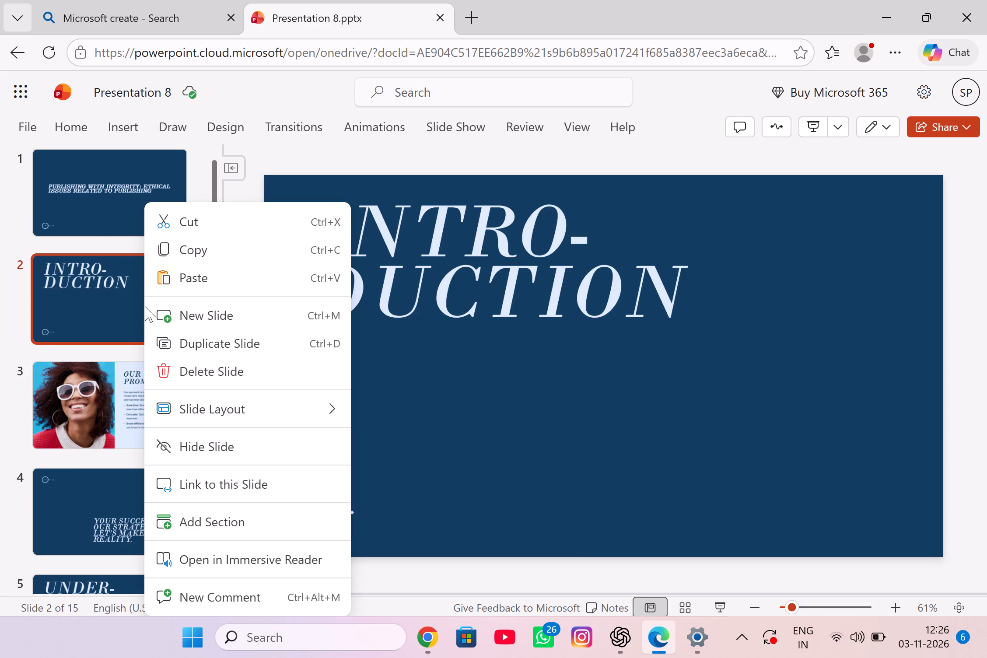
pyautogui.click(122, 123)
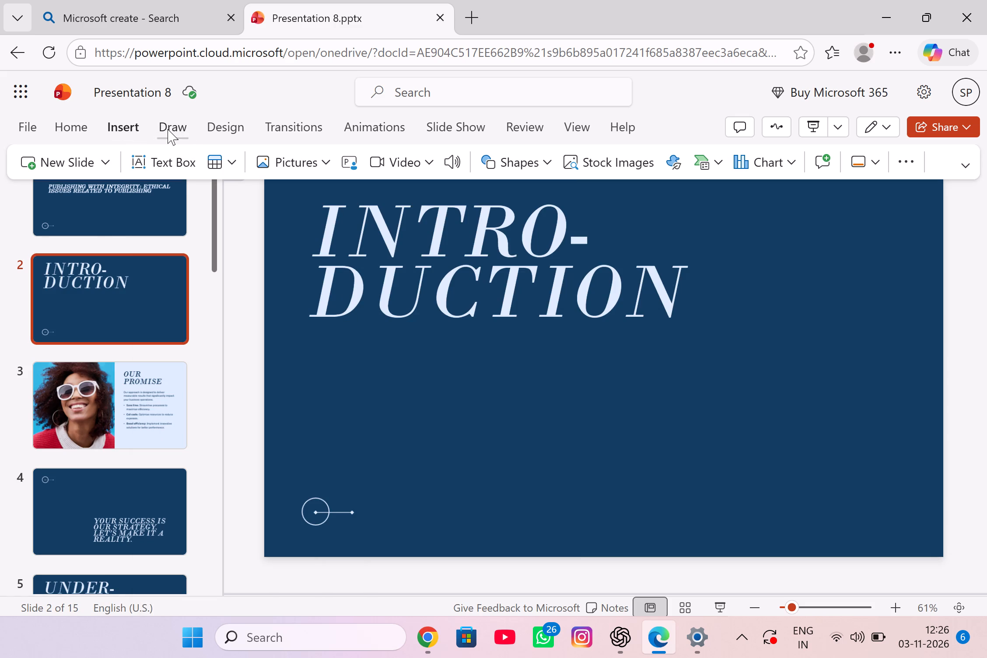
pyautogui.click(79, 136)
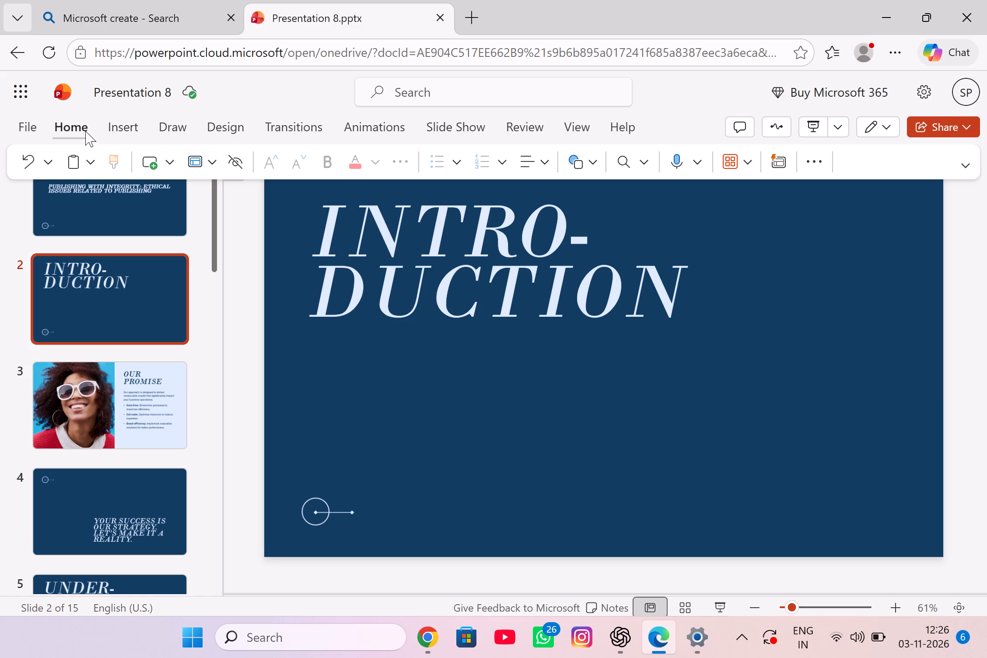
pyautogui.click(206, 160)
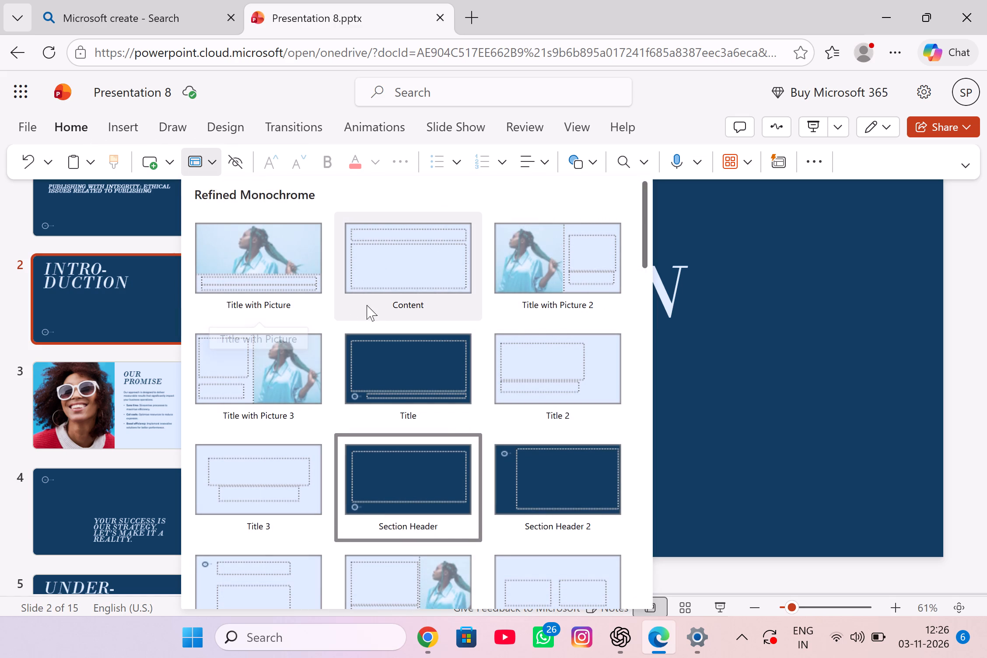
pyautogui.click(385, 288)
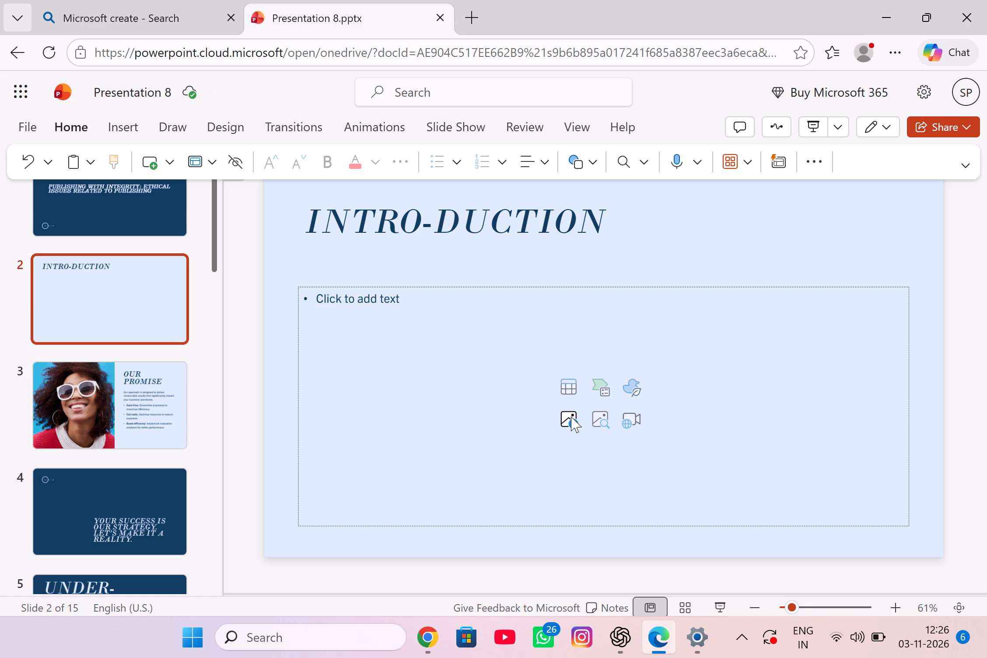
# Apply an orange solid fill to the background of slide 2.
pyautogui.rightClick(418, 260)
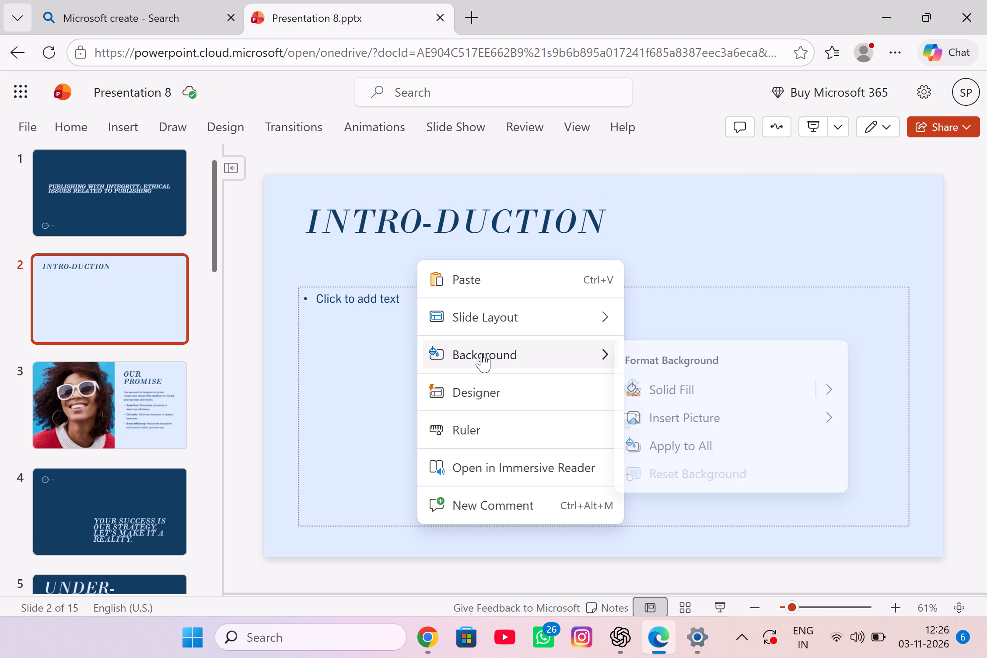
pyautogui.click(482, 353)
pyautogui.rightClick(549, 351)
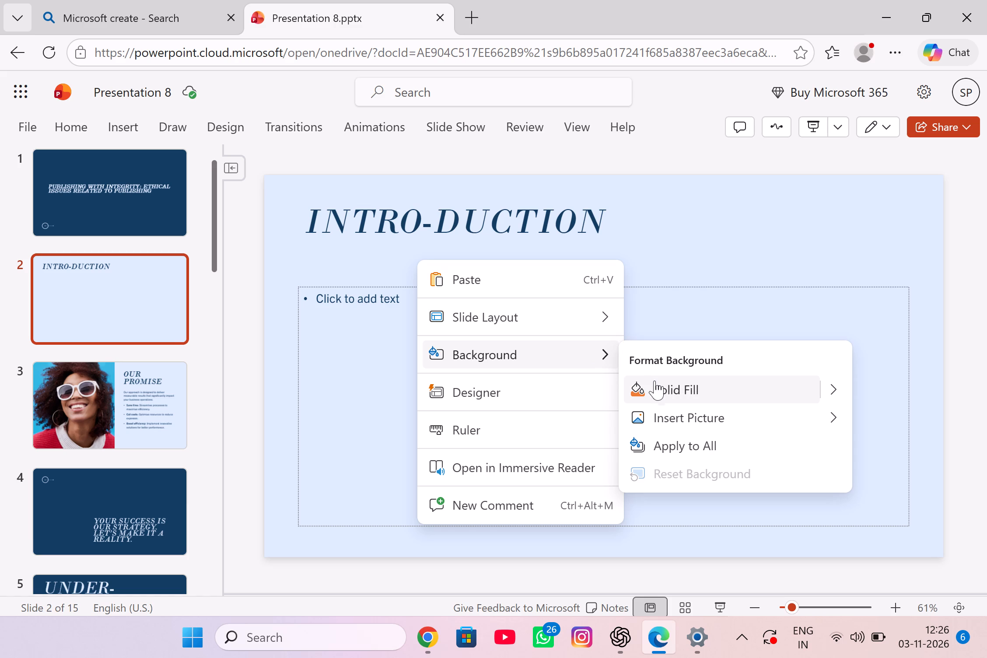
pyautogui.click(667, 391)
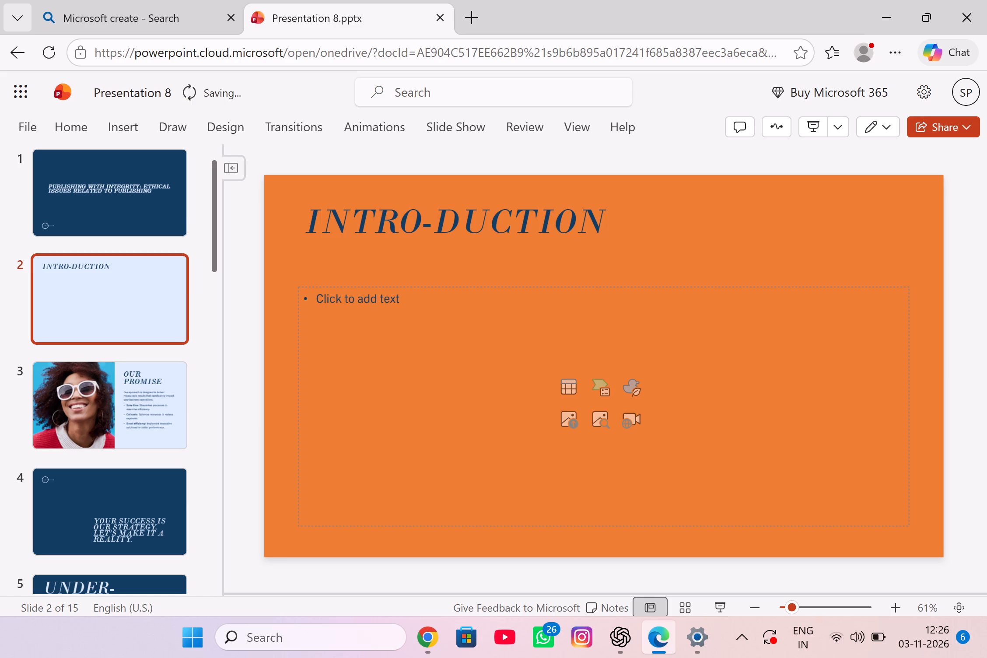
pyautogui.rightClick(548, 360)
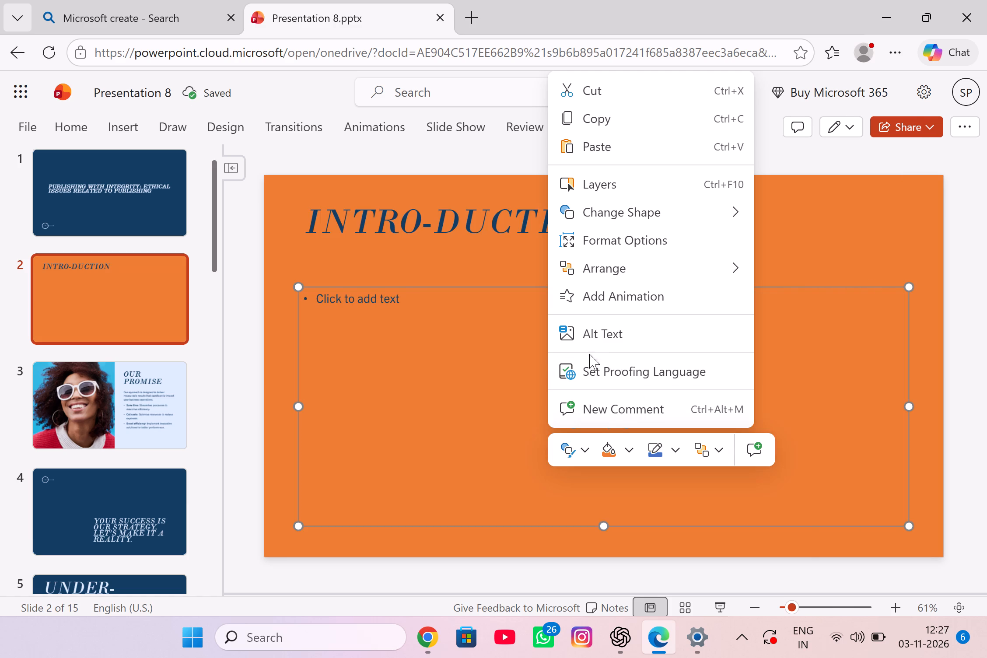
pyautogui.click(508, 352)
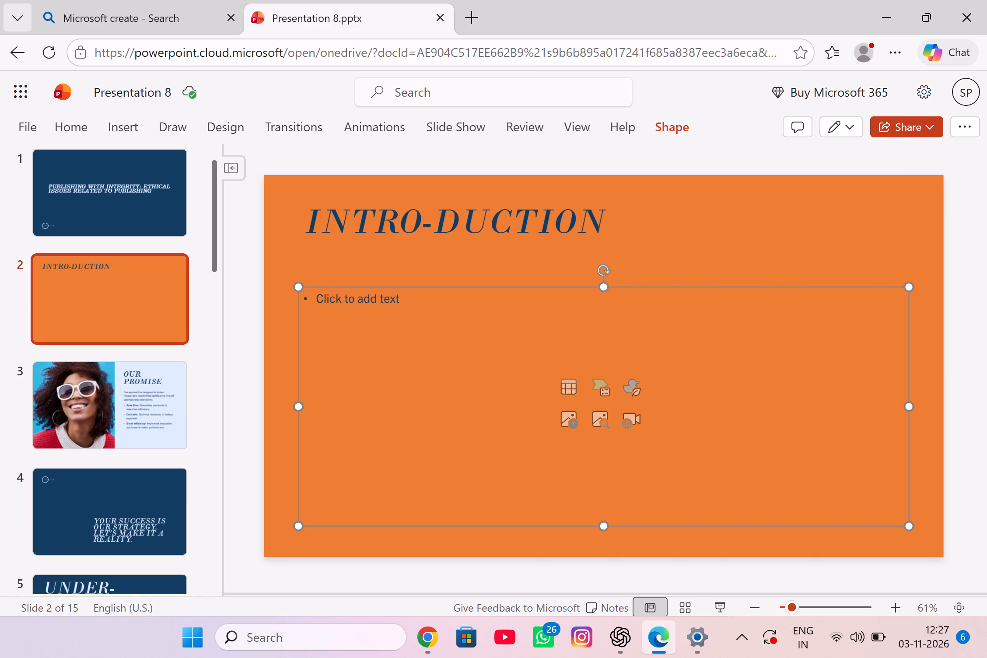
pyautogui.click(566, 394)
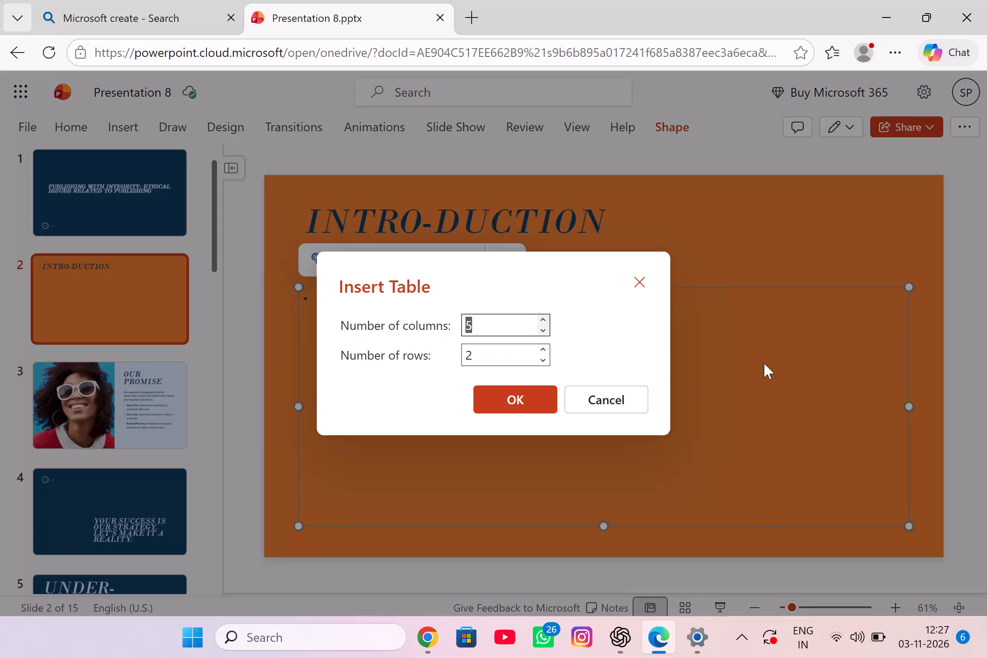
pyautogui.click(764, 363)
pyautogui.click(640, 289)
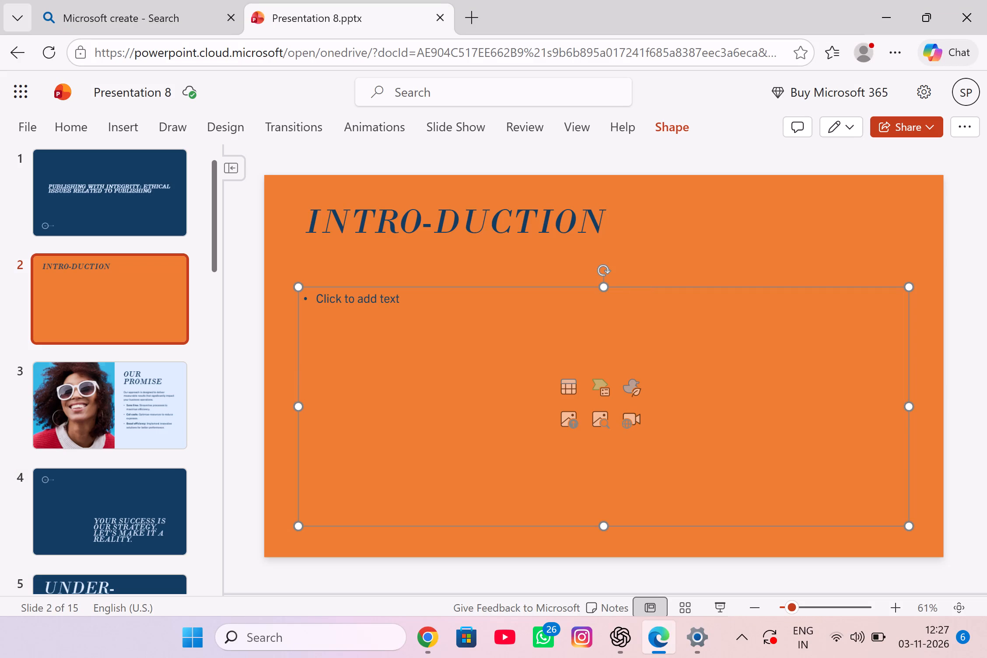
# Apply a shape style with a dark blue fill to the empty content placeholder on slide 2.
pyautogui.rightClick(458, 378)
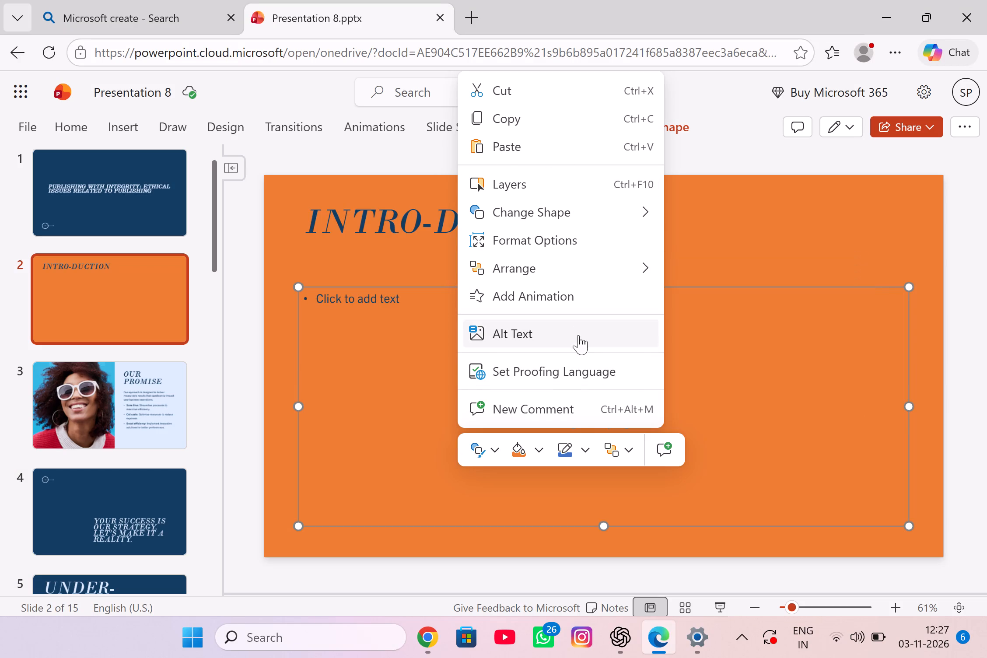
pyautogui.click(469, 451)
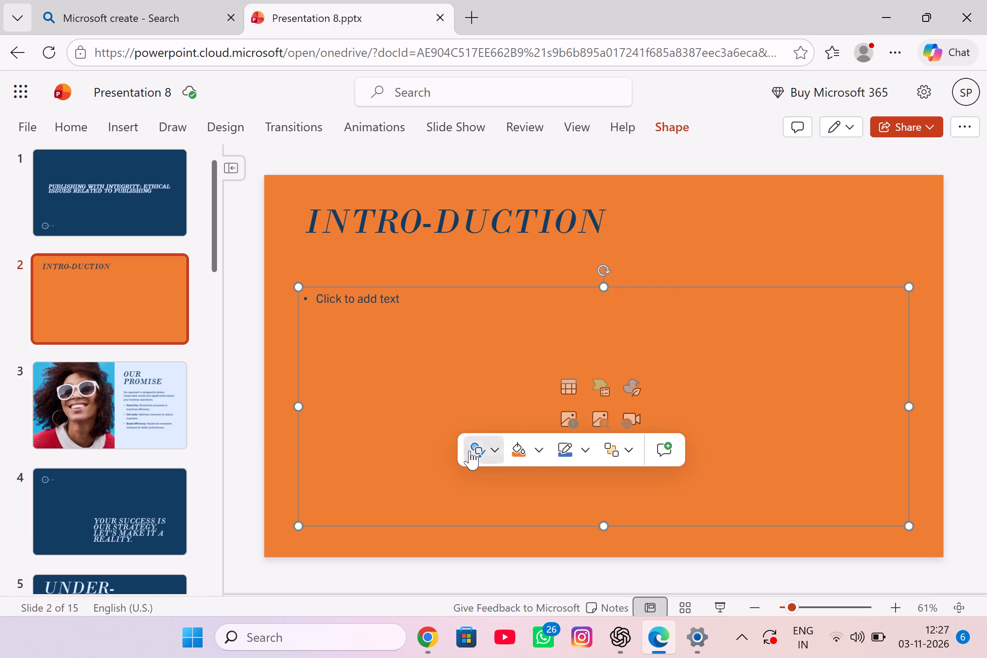
pyautogui.click(527, 360)
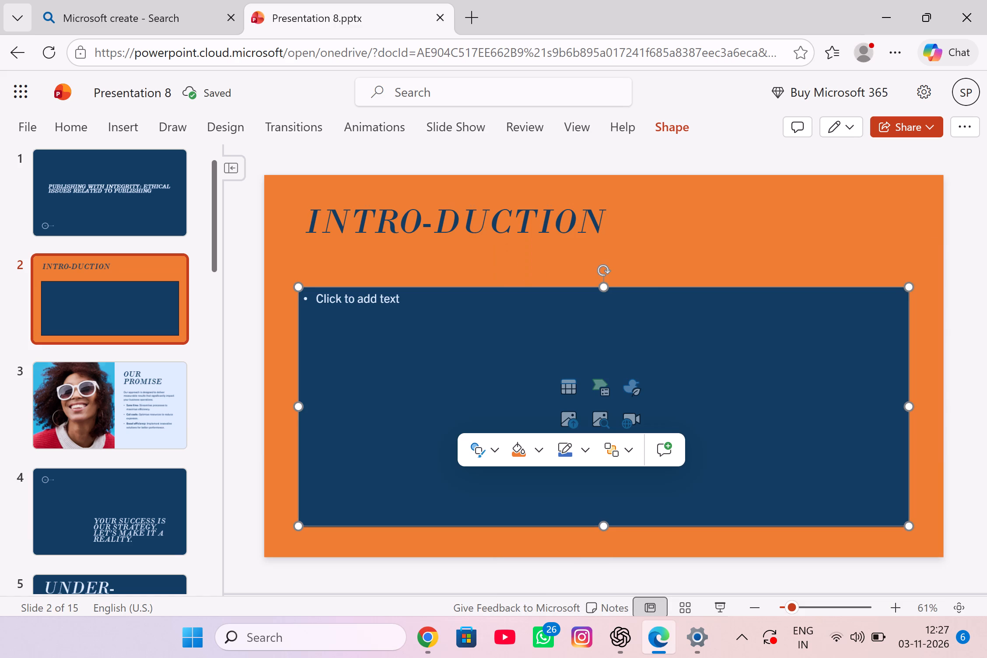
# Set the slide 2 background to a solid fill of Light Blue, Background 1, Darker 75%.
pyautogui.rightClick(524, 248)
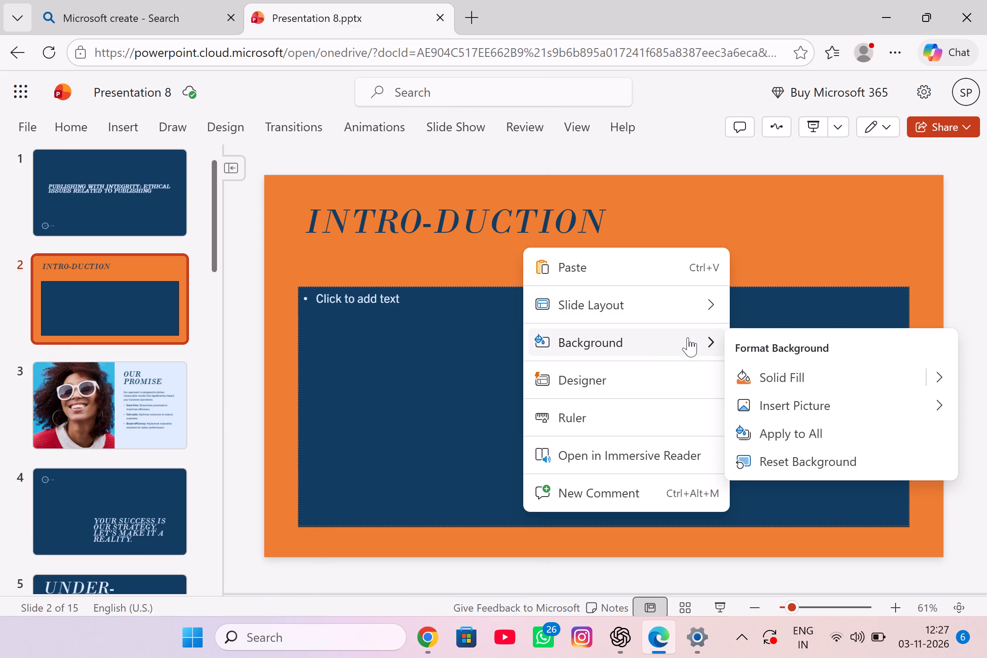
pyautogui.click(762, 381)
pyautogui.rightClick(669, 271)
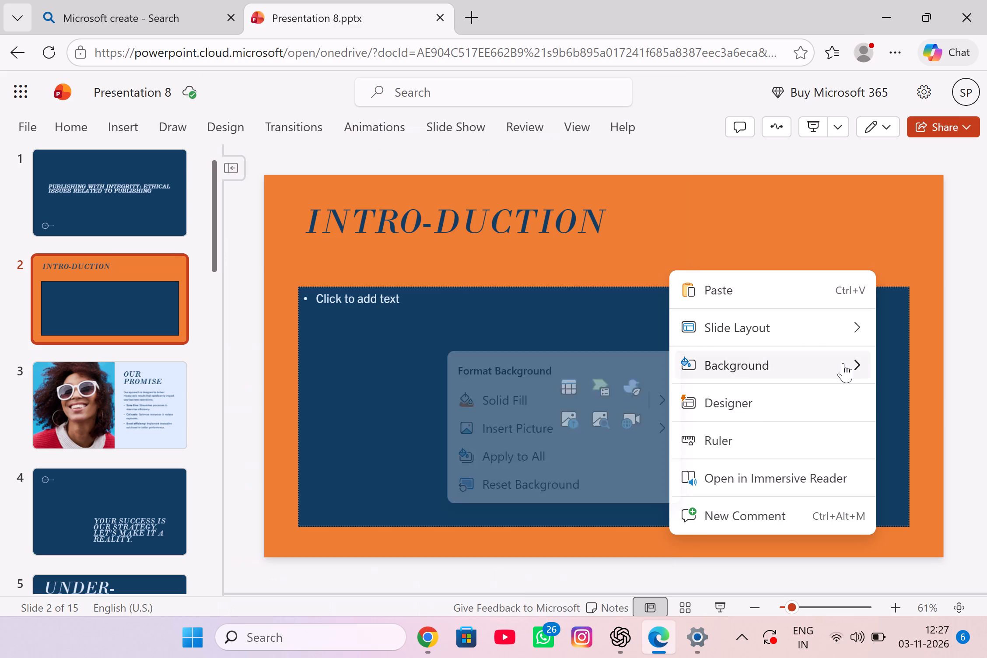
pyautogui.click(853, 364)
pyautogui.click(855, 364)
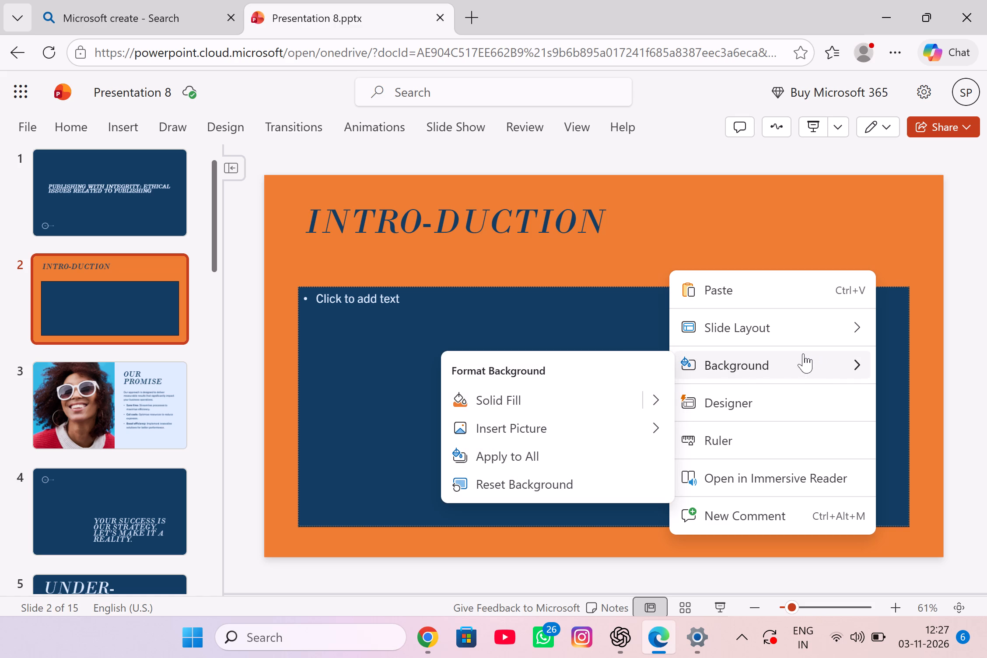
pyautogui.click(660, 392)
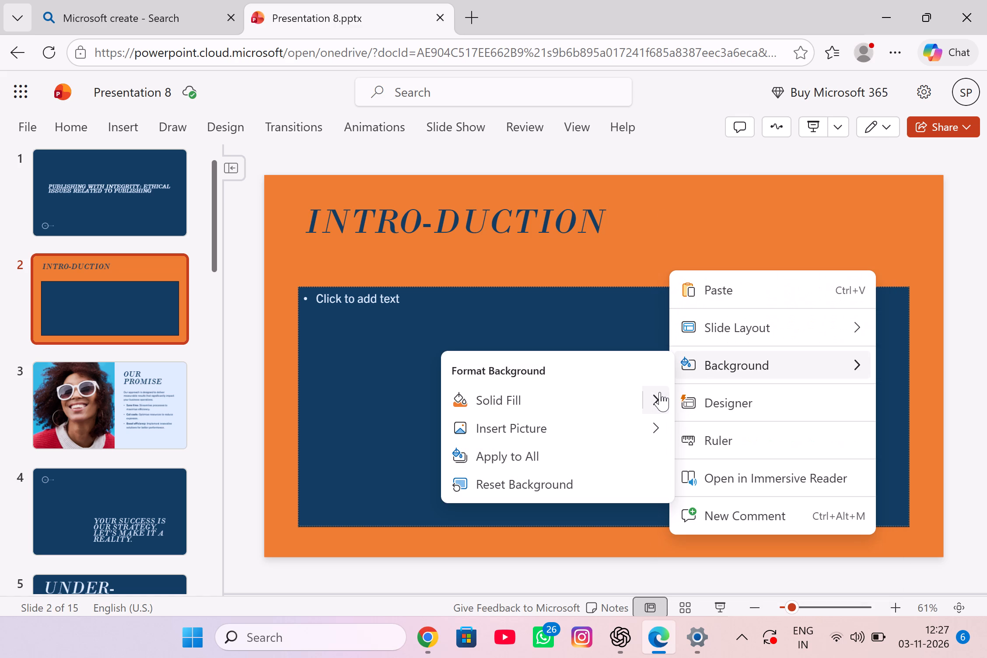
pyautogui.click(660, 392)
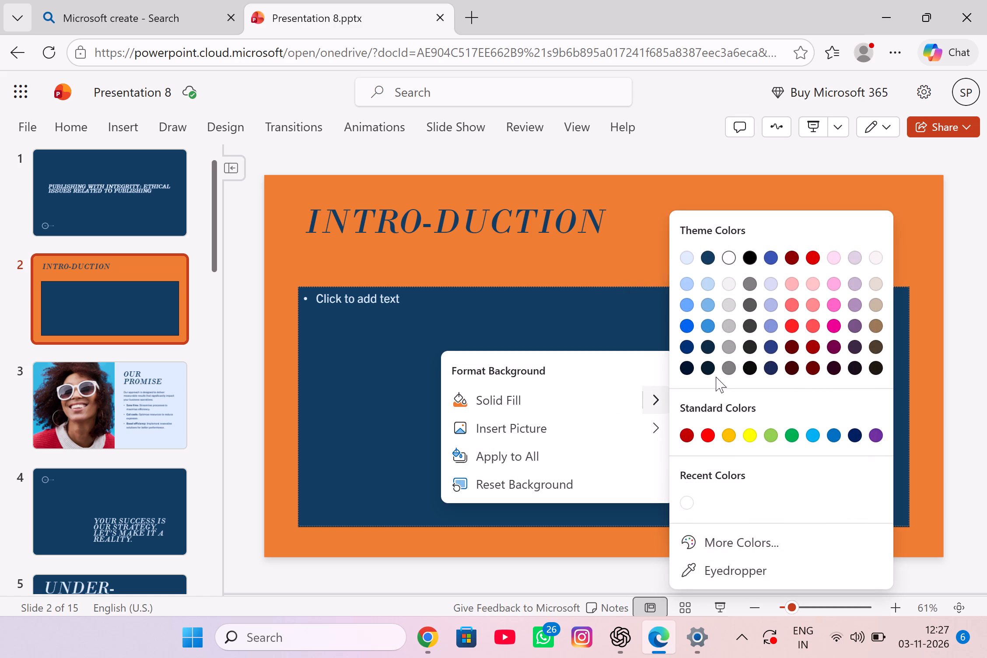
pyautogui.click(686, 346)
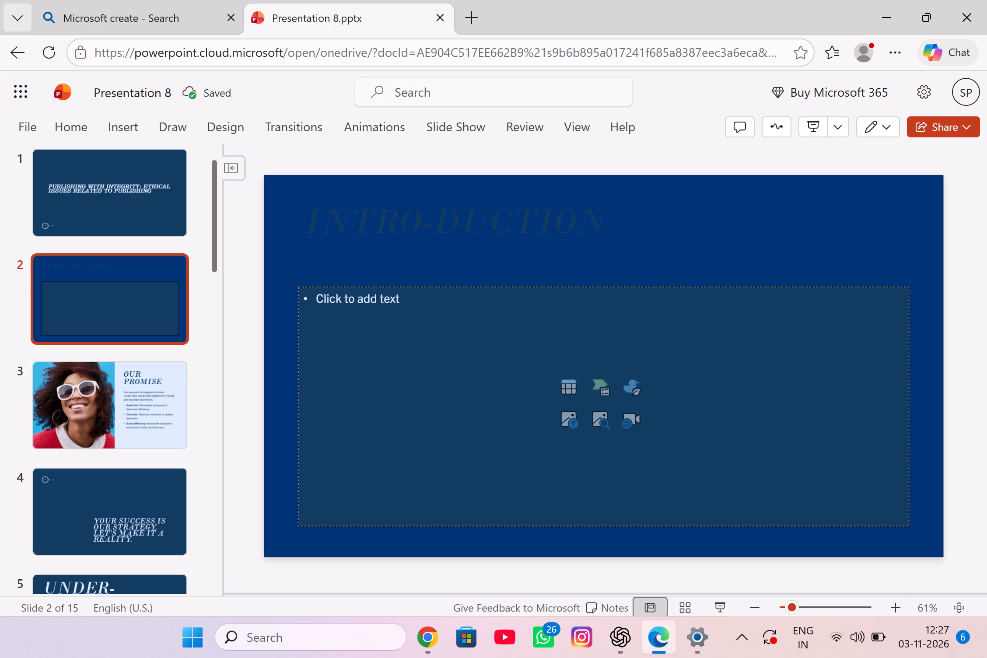
# Set the slide 2 background to a solid fill of Dark Blue, Text 1, Darker 25%.
pyautogui.rightClick(692, 269)
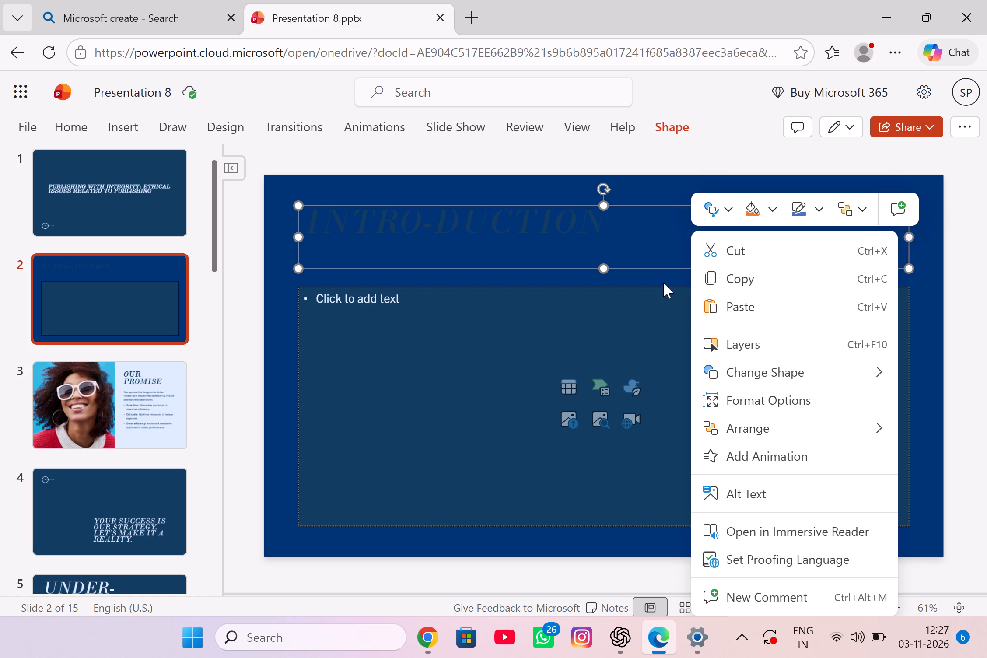
pyautogui.rightClick(660, 277)
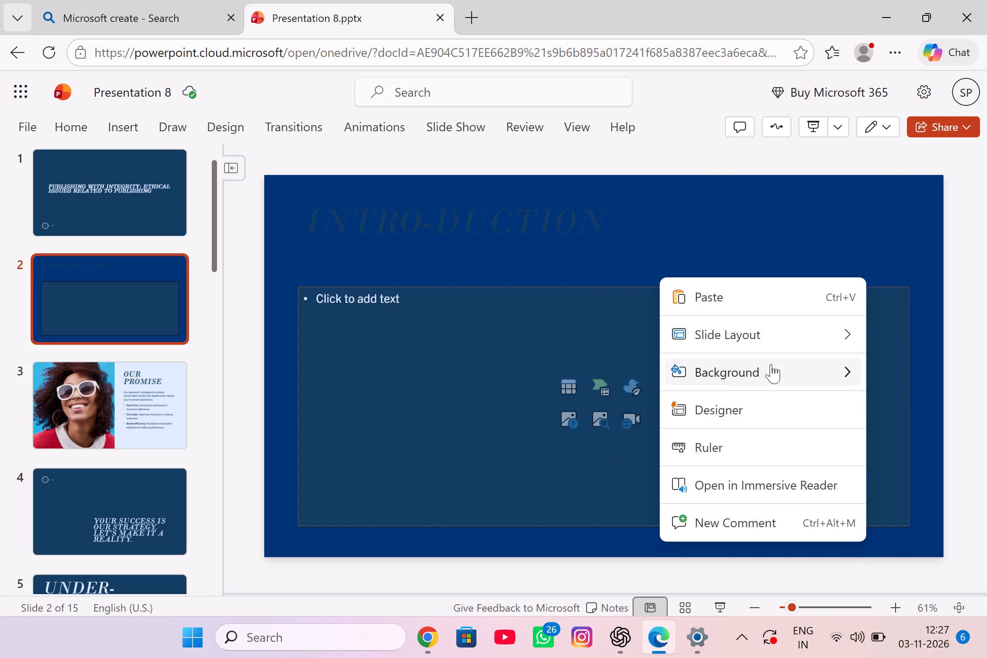
pyautogui.click(644, 400)
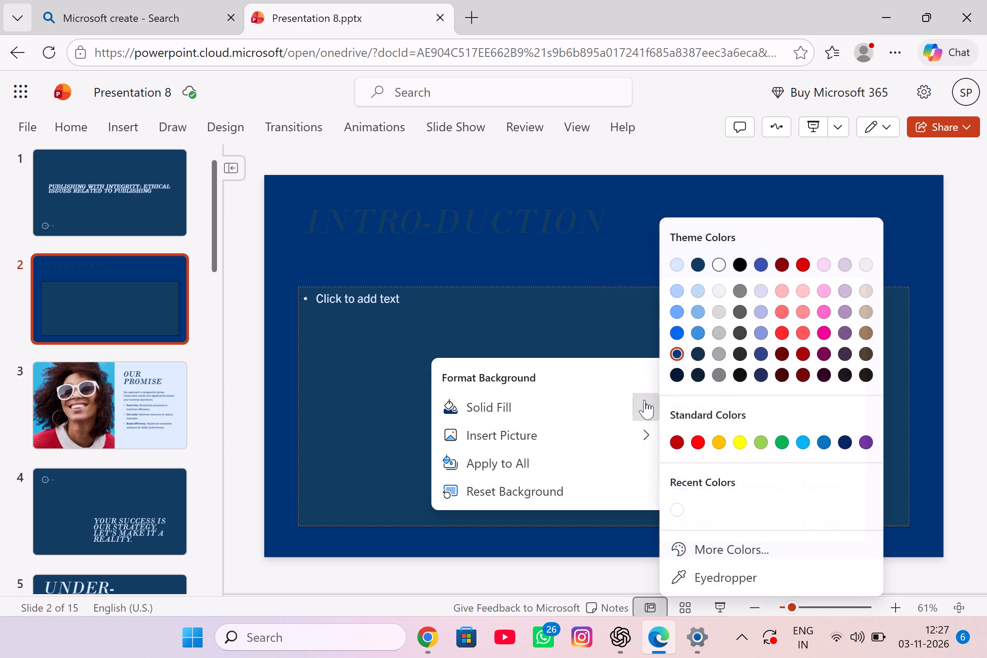
pyautogui.click(693, 352)
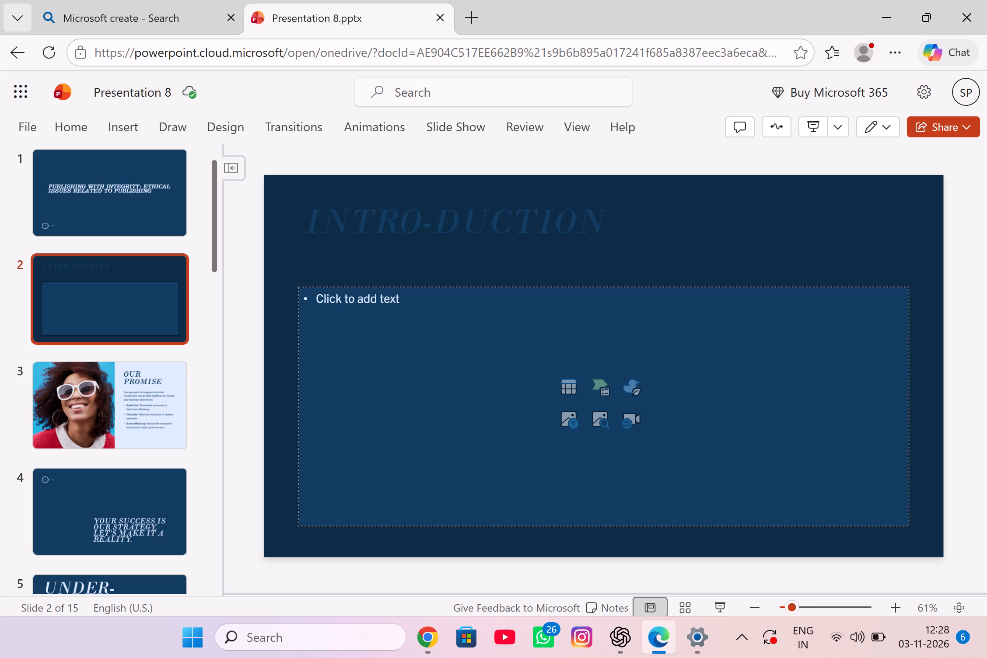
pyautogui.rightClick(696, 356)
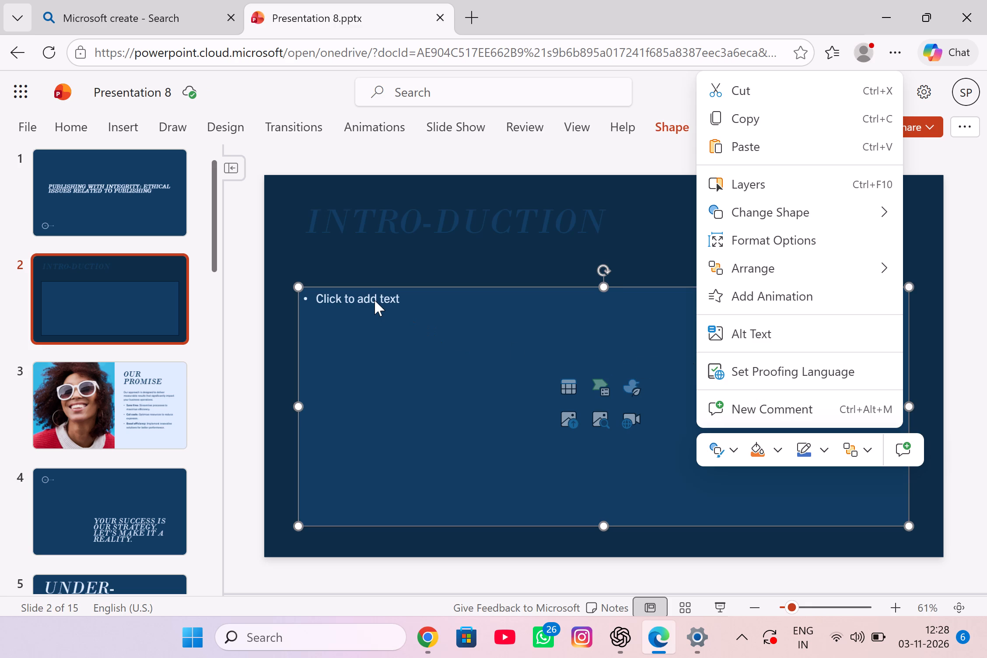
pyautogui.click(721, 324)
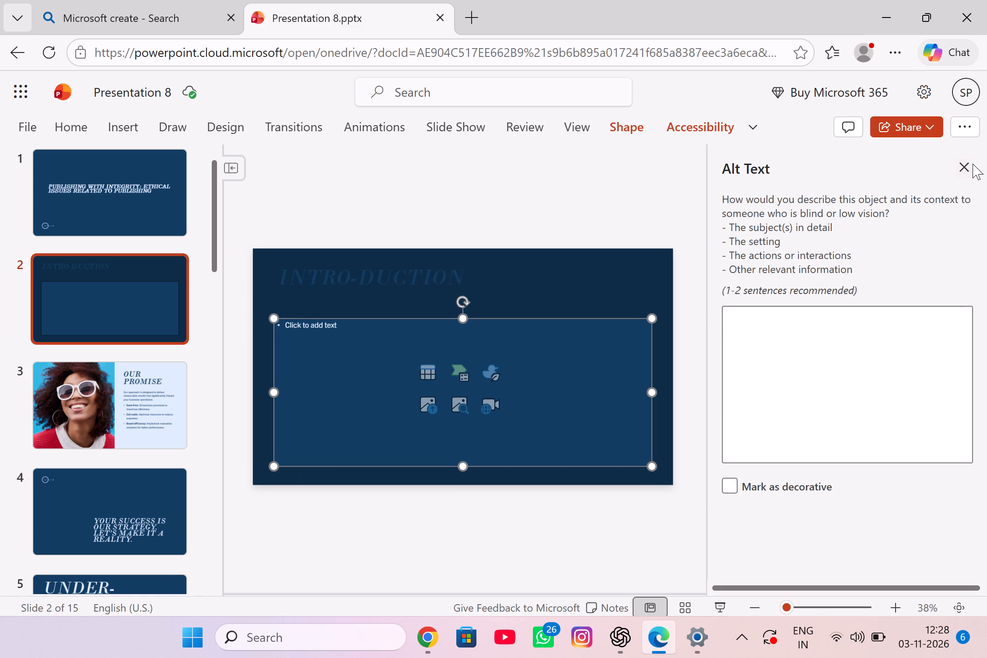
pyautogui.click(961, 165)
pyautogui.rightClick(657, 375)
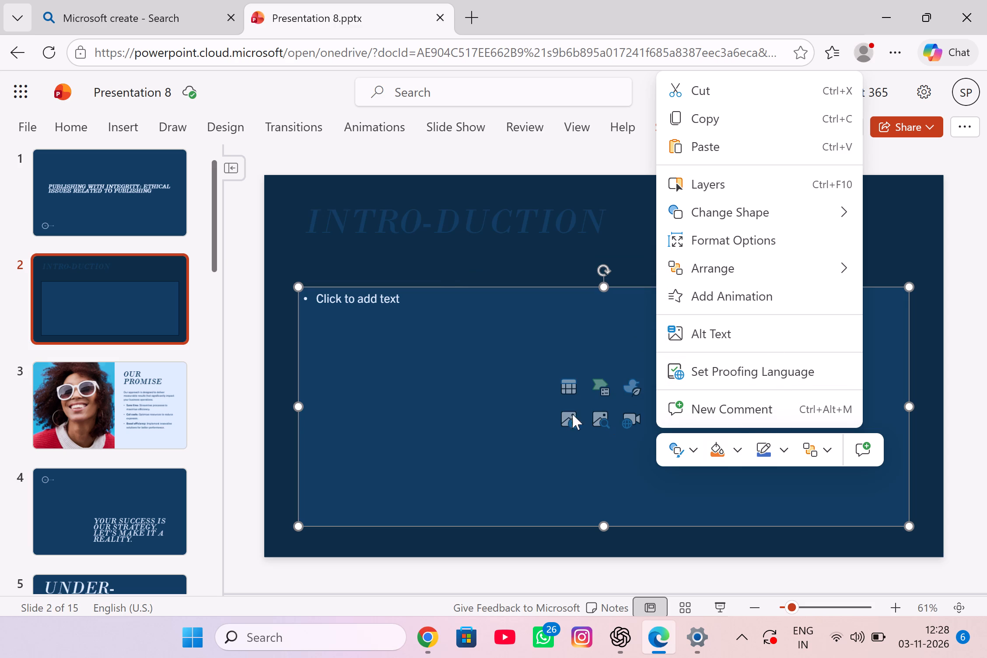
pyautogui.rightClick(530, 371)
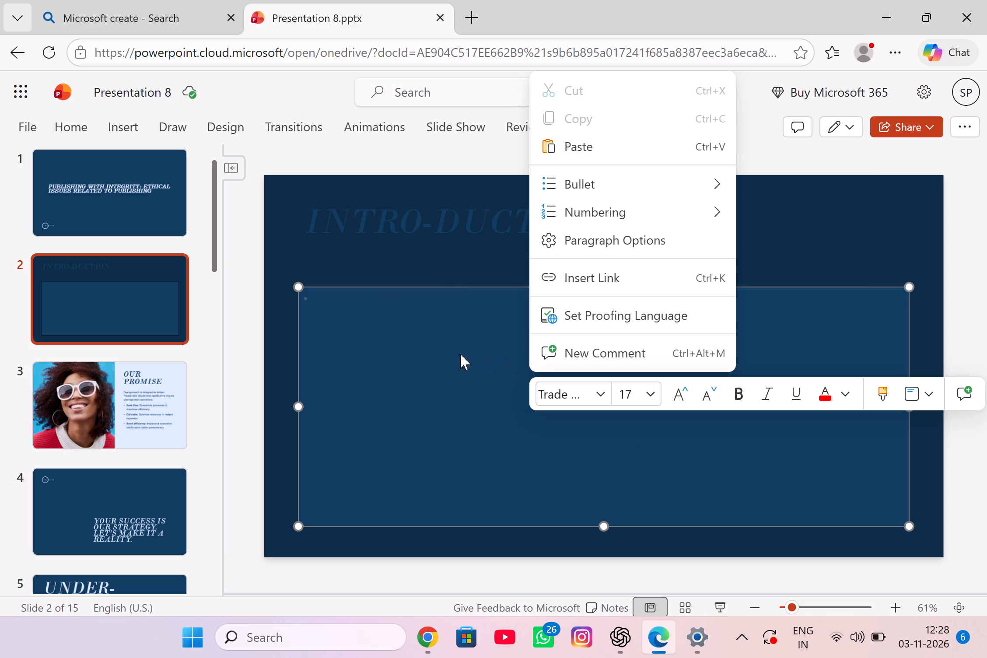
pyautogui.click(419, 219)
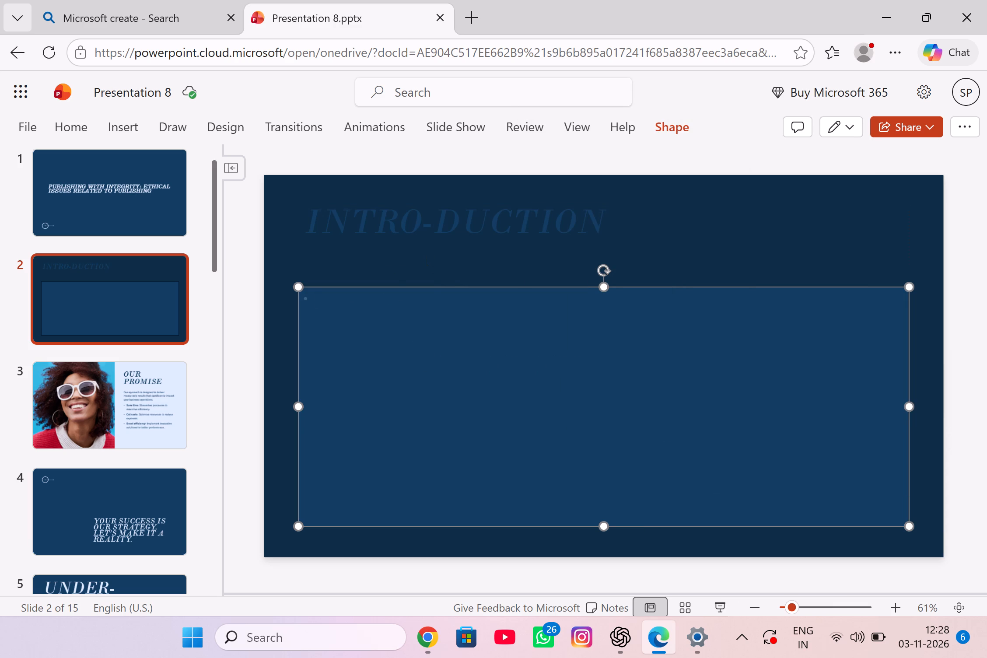
pyautogui.rightClick(619, 631)
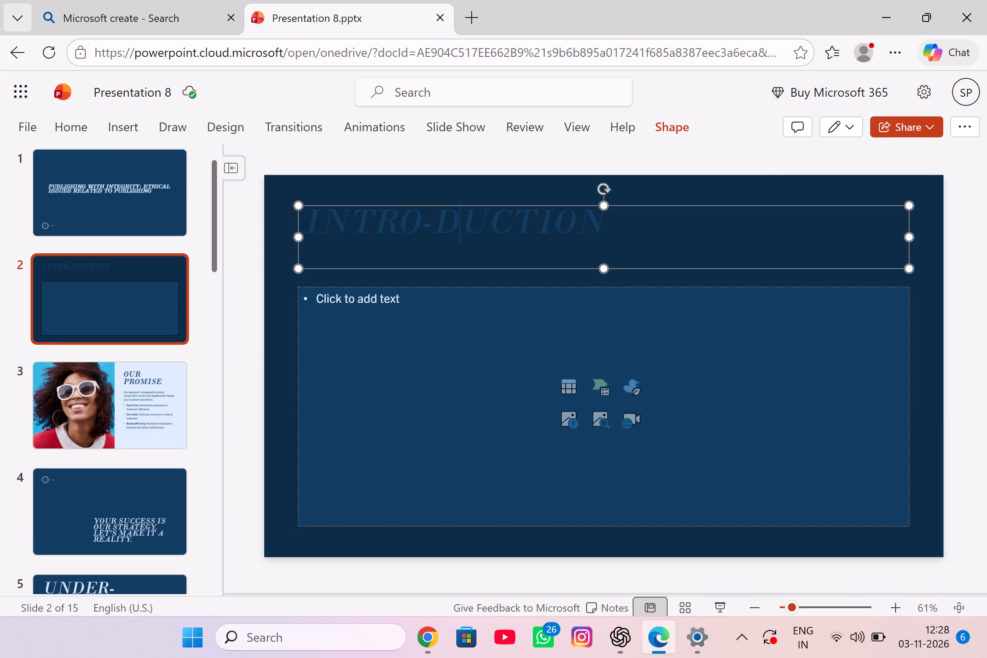
pyautogui.hotkey('ctrl', 'c')
pyautogui.hotkey('ctrl', 'c')
pyautogui.click(639, 232)
pyautogui.press('BackSpace')
pyautogui.press('BackSpace')
pyautogui.press('BackSpace')
pyautogui.press('BackSpace')
pyautogui.press('BackSpace')
pyautogui.press('BackSpace')
pyautogui.press('BackSpace')
pyautogui.press('BackSpace')
pyautogui.press('BackSpace')
pyautogui.press('BackSpace')
pyautogui.press('BackSpace')
pyautogui.press('BackSpace')
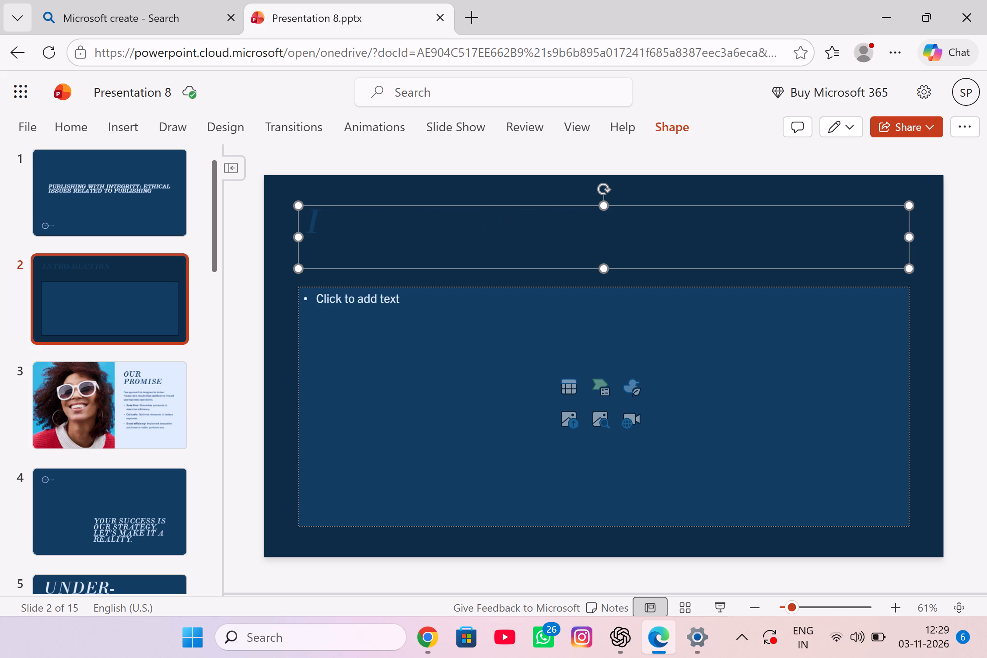
pyautogui.press('BackSpace')
pyautogui.hotkey('ctrl', 'c')
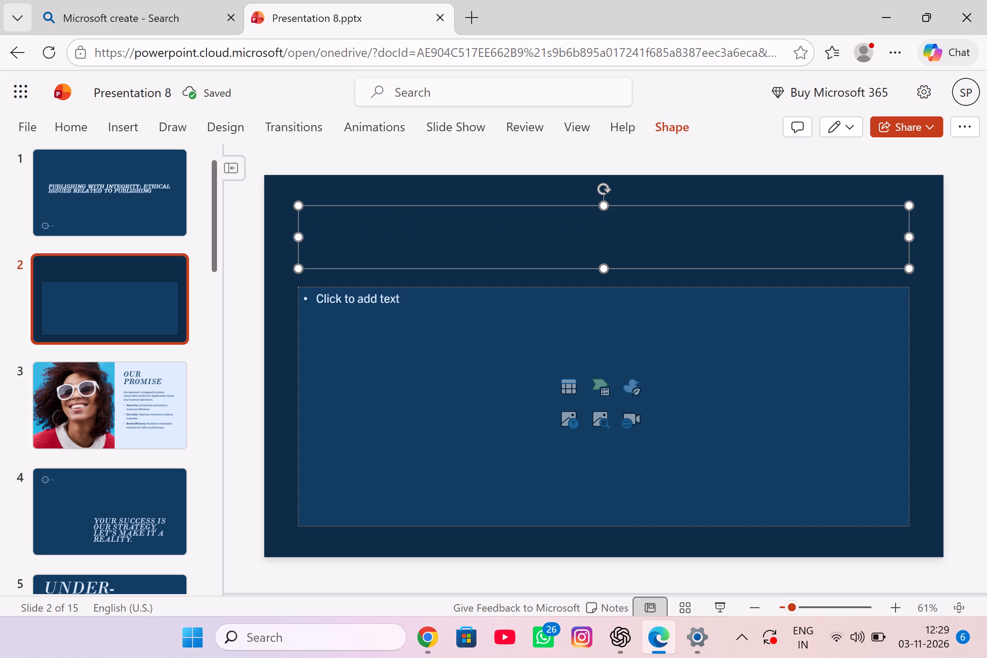
pyautogui.hotkey('ctrl', 'v')
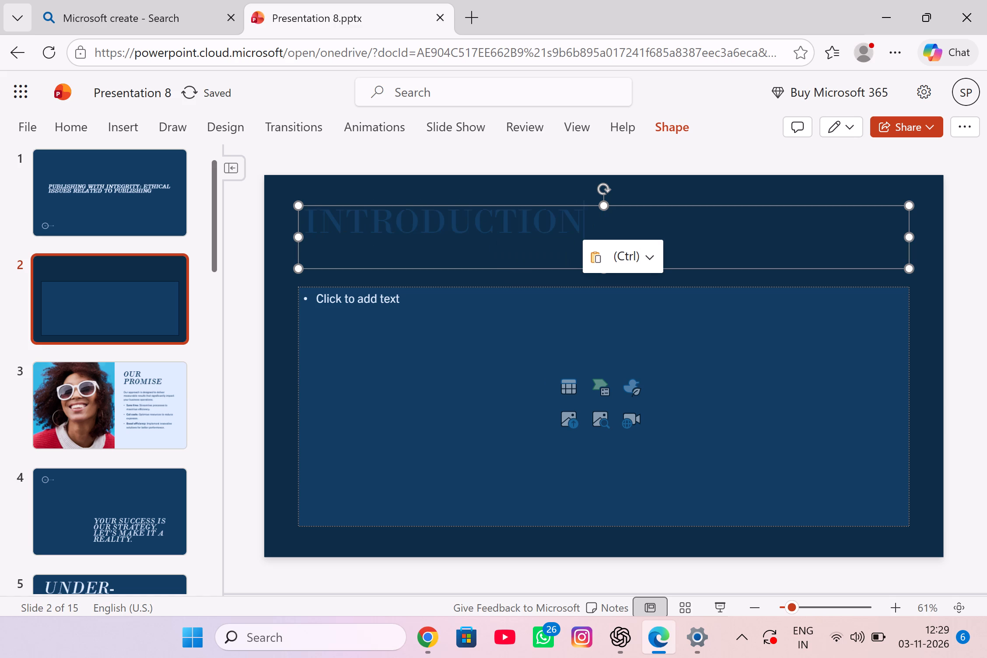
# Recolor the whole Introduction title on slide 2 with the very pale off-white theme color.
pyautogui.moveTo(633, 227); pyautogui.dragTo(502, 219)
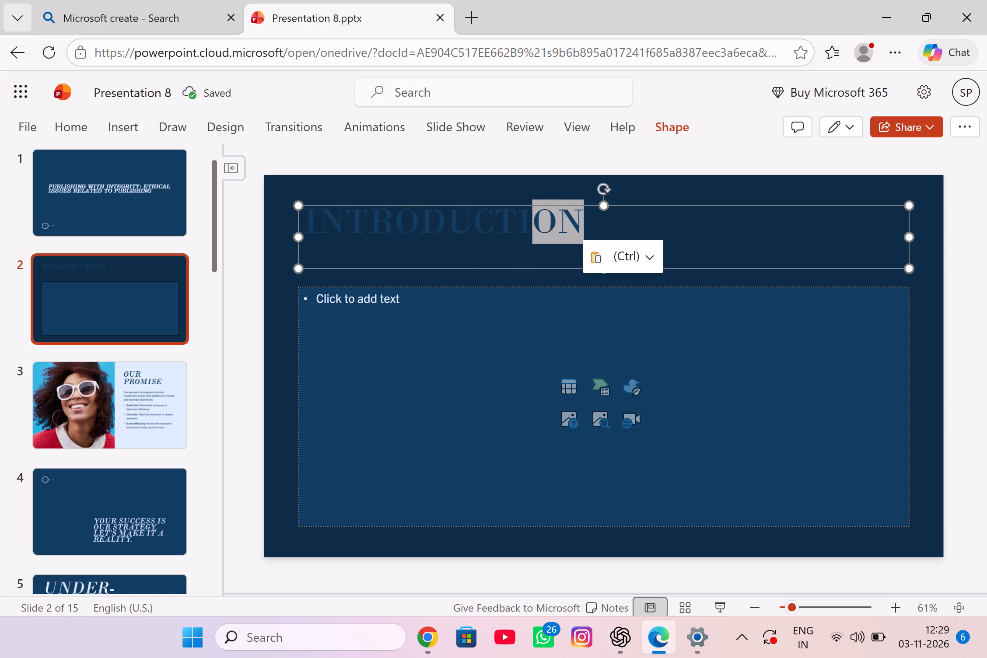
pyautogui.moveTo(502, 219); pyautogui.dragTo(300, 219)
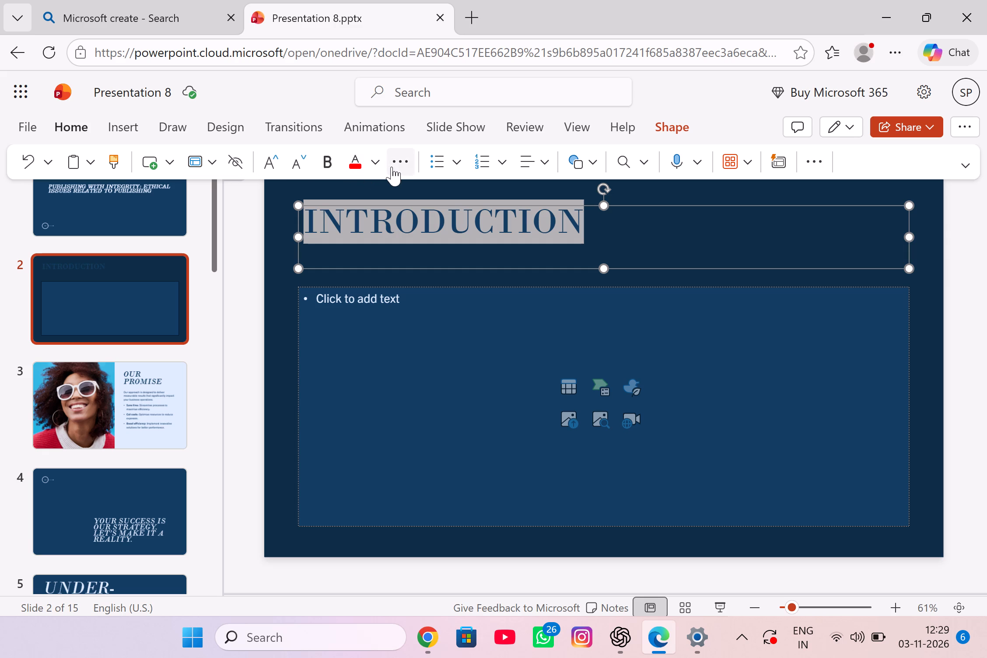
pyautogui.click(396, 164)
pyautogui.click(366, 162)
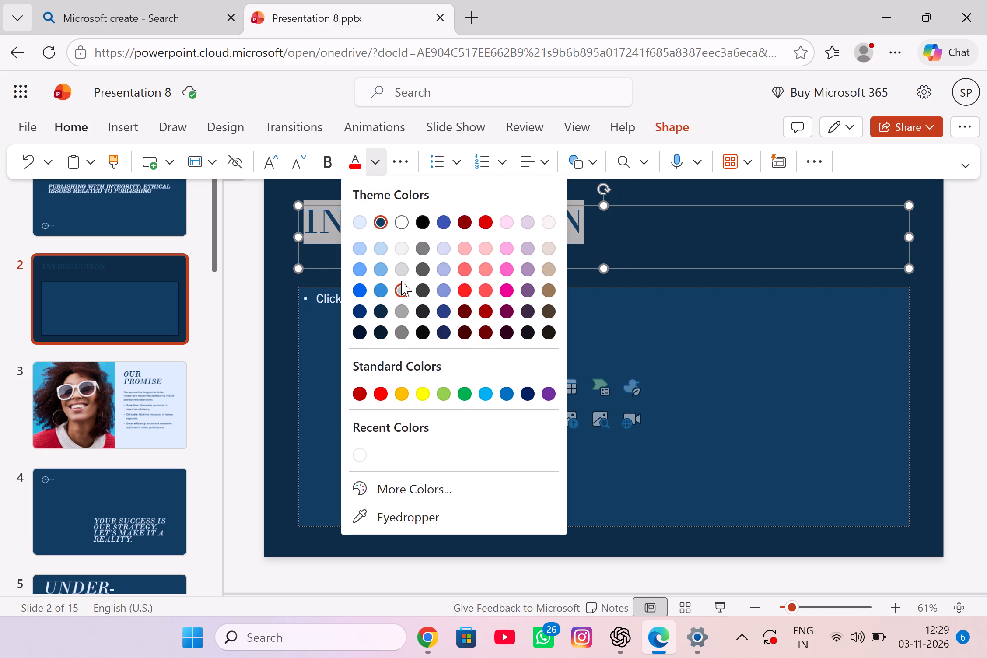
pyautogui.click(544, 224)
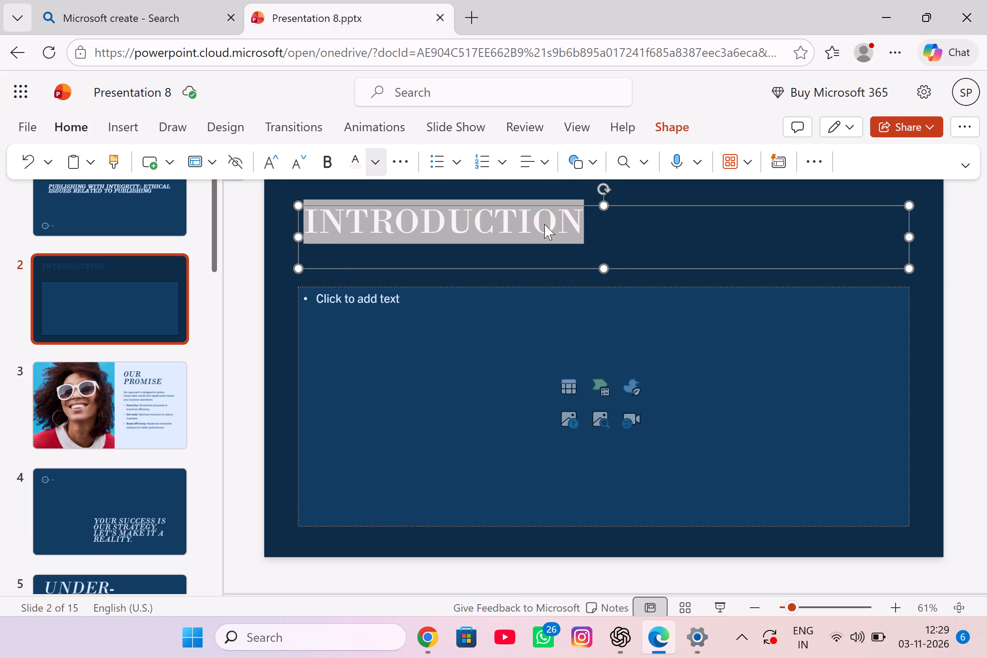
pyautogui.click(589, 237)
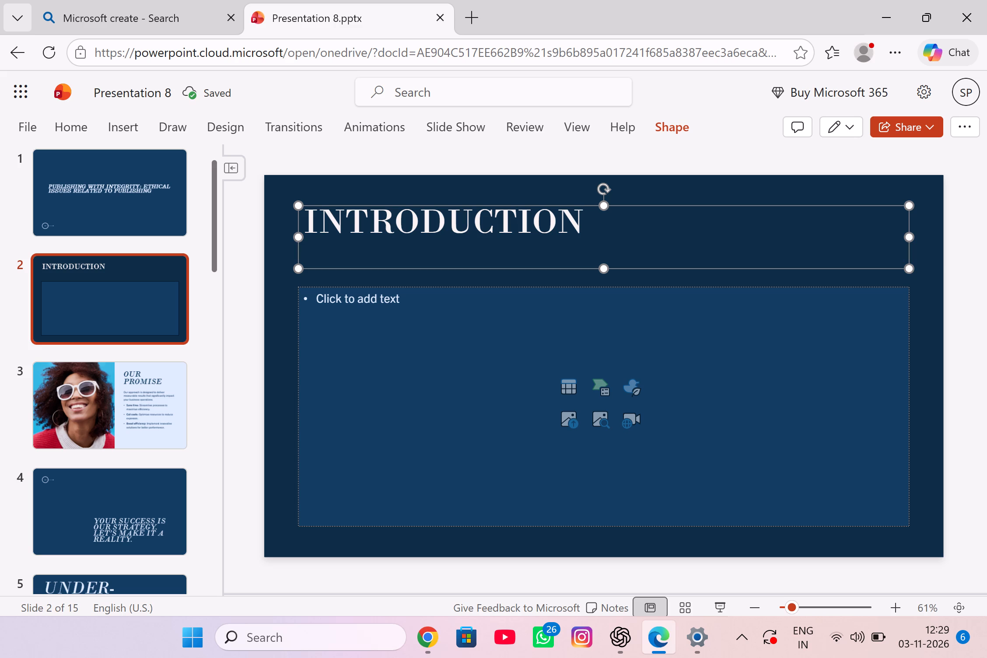
# Change the font color of the whole Introduction title on slide 2 to the lightest beige theme shade.
pyautogui.moveTo(602, 229); pyautogui.dragTo(311, 206)
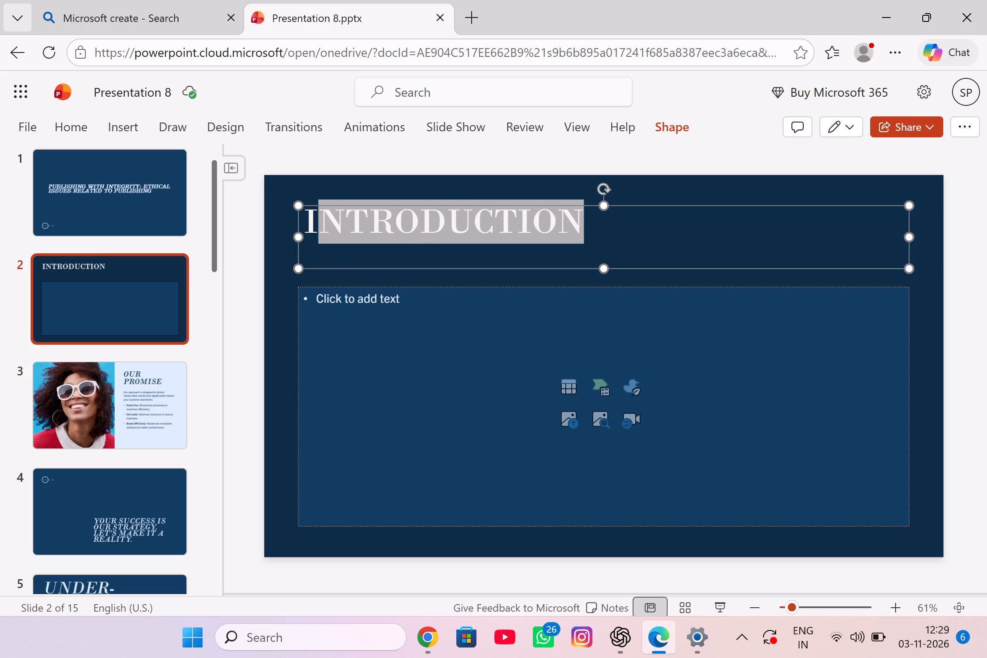
pyautogui.moveTo(311, 206); pyautogui.dragTo(308, 206)
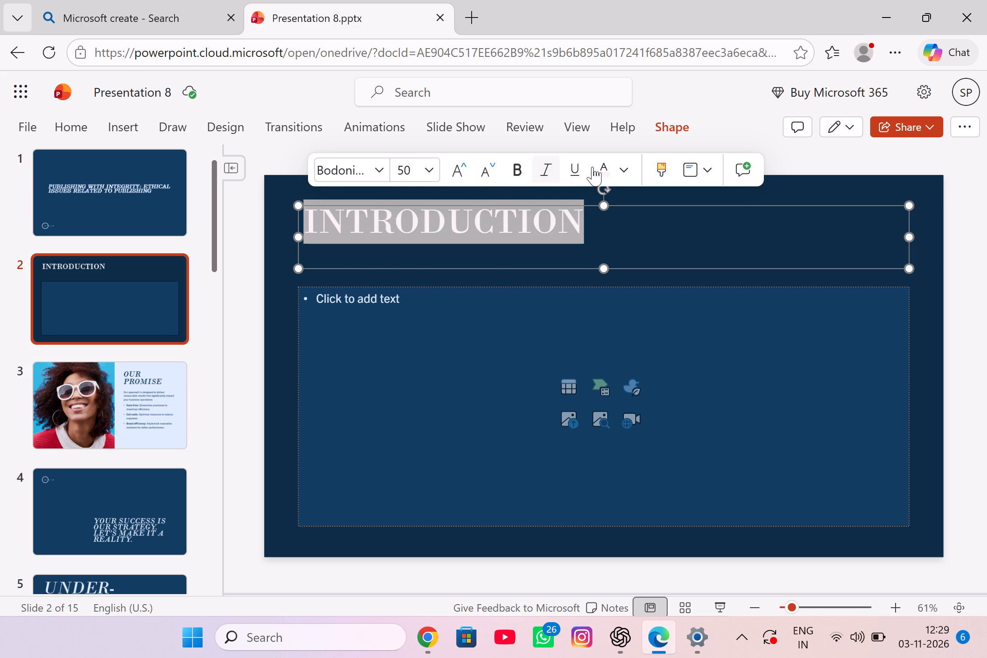
pyautogui.click(628, 166)
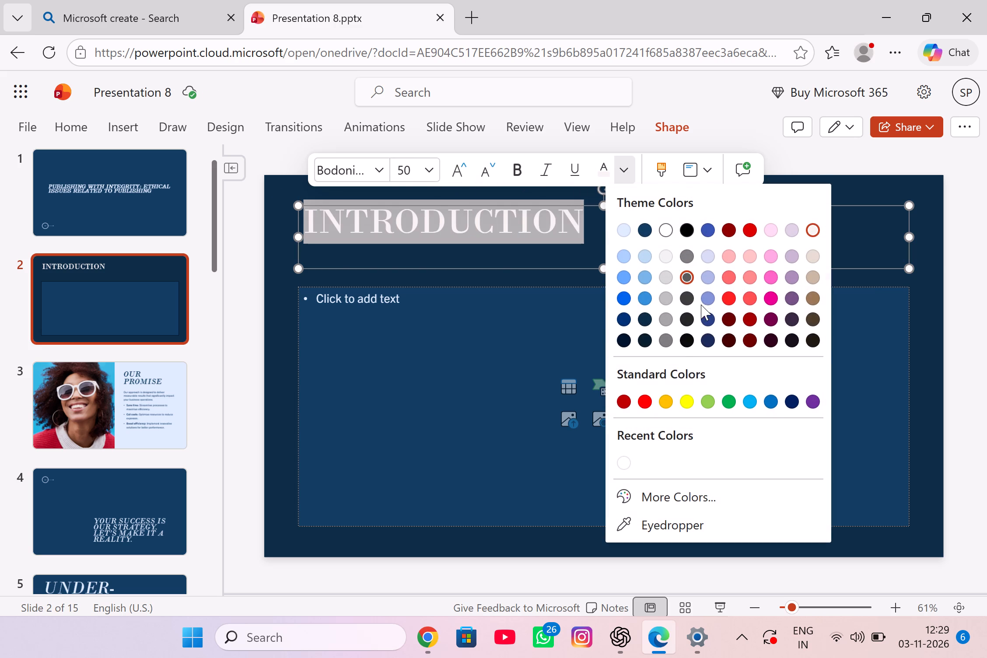
pyautogui.click(808, 260)
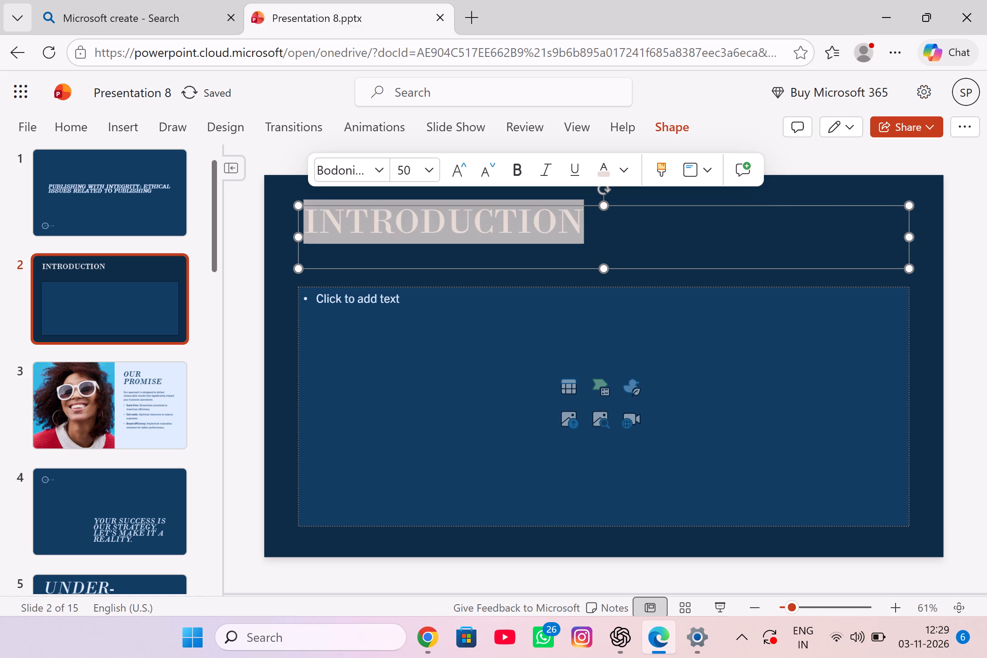
# Add a space and a colon at the end of the Introduction title on slide 2.
pyautogui.click(683, 243)
pyautogui.press('space')
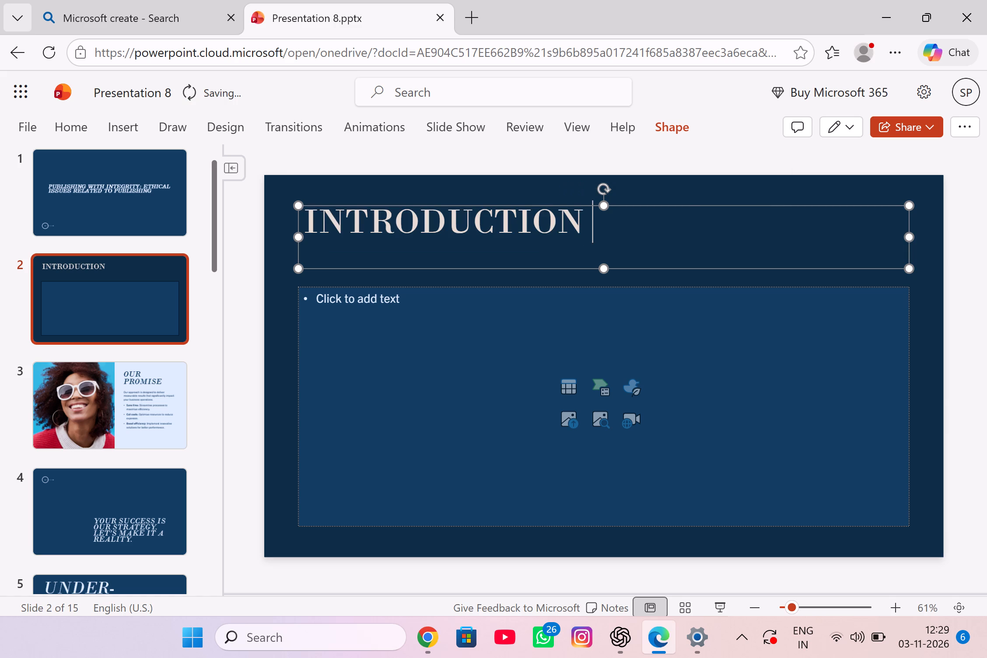
pyautogui.hotkey('shift', ':')
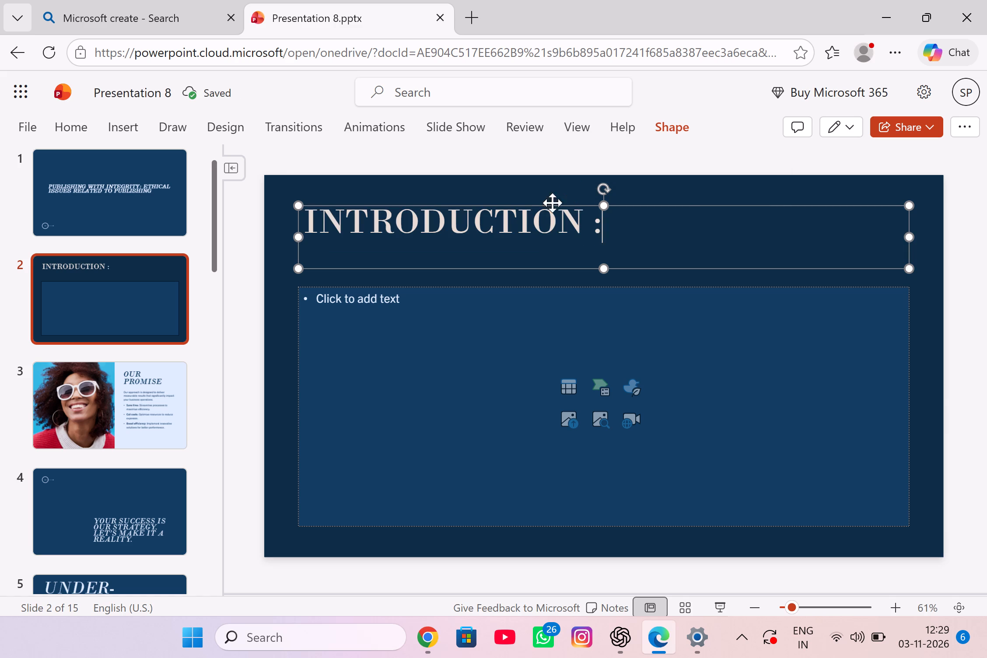
# Place the text cursor in the empty content placeholder below the Introduction title on slide 2.
pyautogui.click(543, 335)
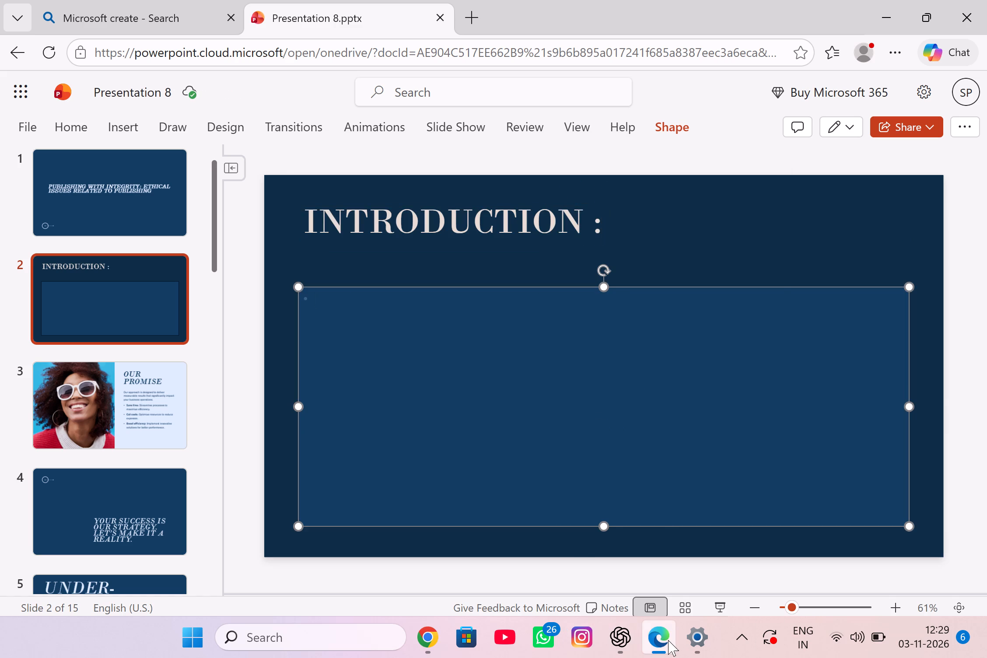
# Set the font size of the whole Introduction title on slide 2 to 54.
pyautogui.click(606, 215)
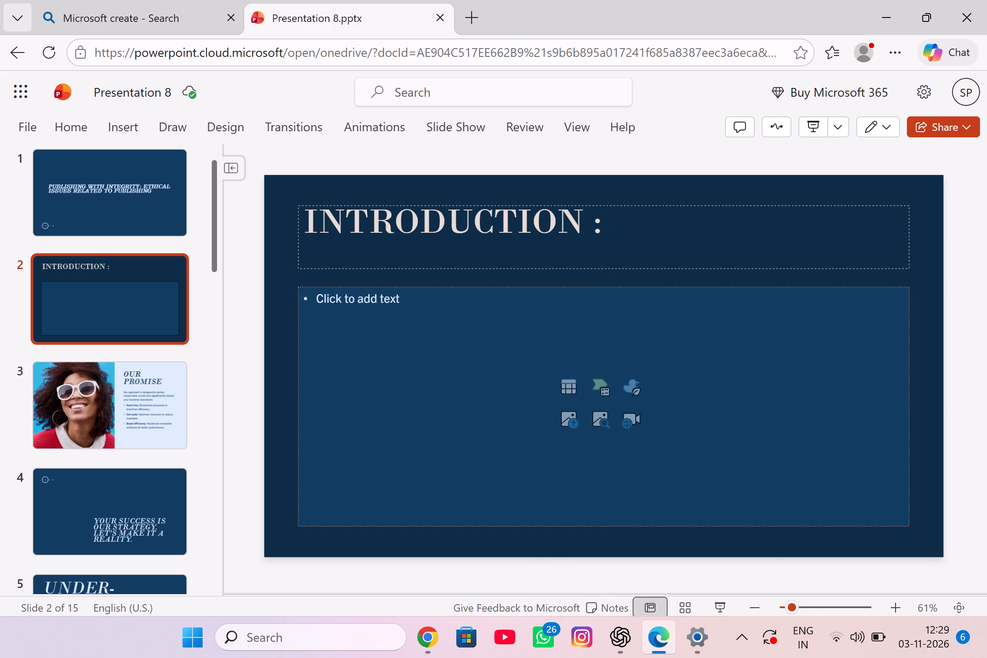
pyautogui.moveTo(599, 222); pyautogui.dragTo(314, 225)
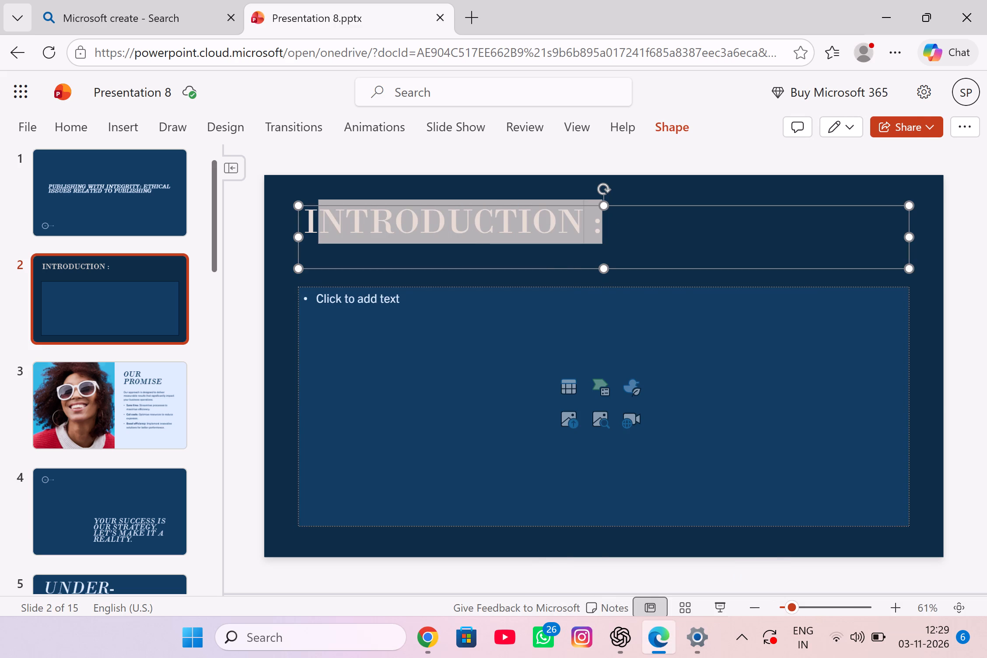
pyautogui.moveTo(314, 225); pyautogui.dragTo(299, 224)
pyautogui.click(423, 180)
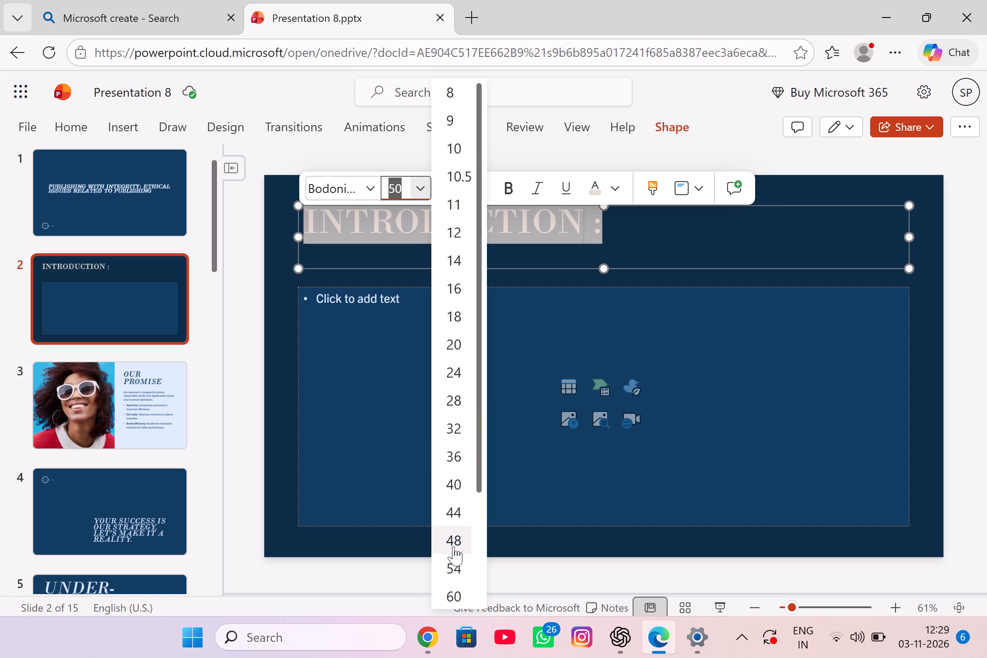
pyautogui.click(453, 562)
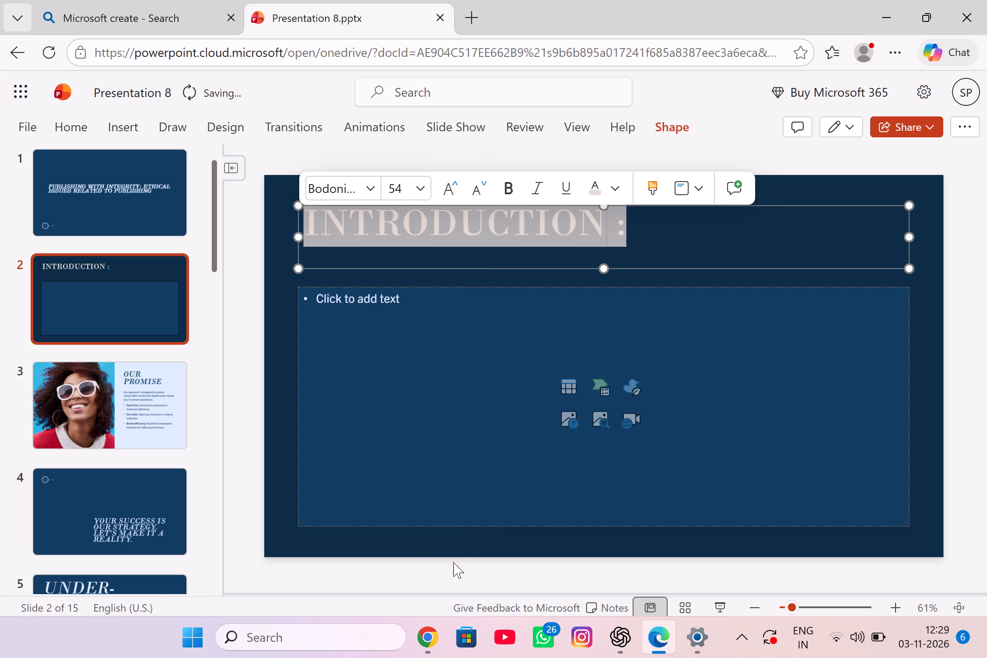
# Reduce the font size of the whole Introduction title on slide 2 by two increments to 44.
pyautogui.click(471, 192)
pyautogui.click(471, 192)
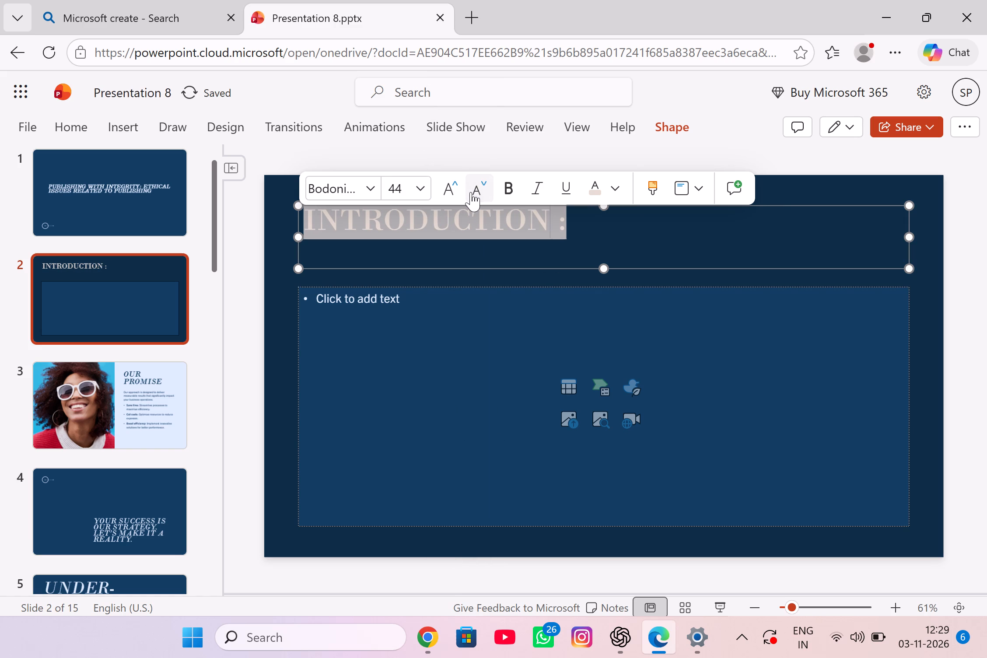
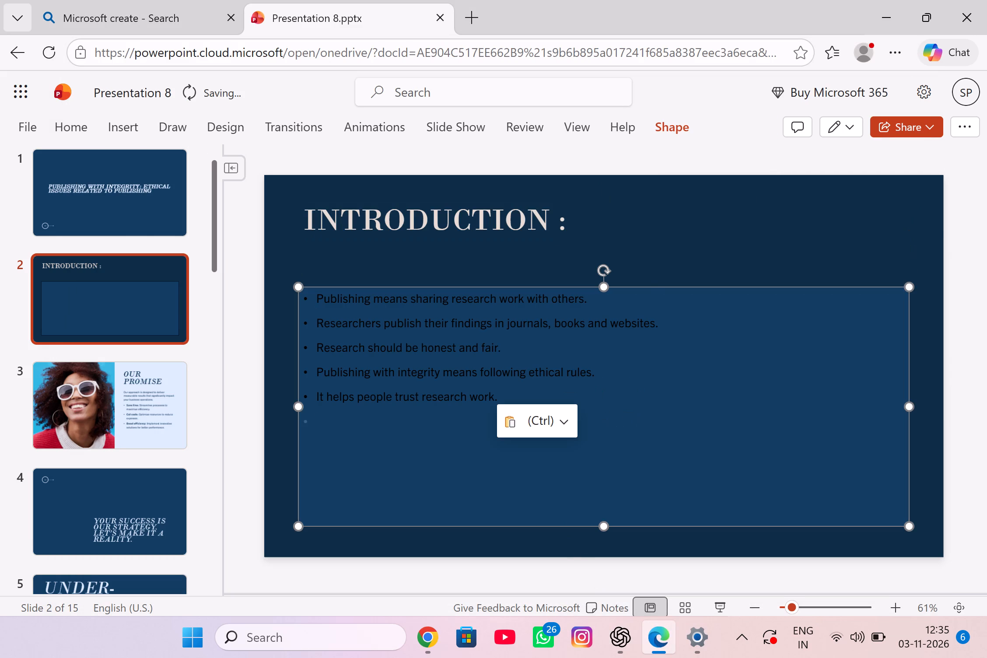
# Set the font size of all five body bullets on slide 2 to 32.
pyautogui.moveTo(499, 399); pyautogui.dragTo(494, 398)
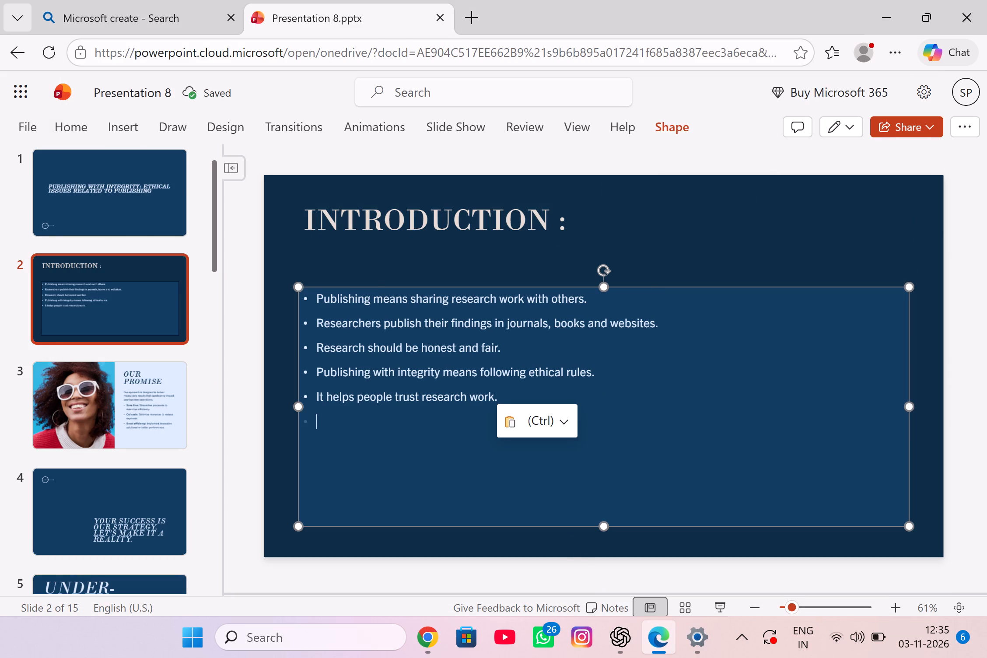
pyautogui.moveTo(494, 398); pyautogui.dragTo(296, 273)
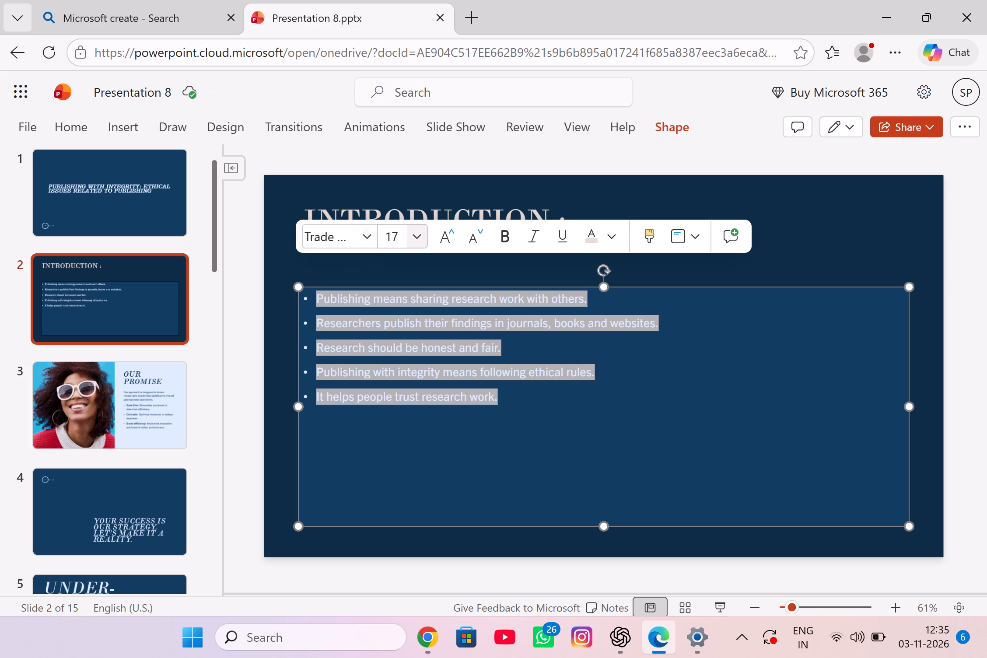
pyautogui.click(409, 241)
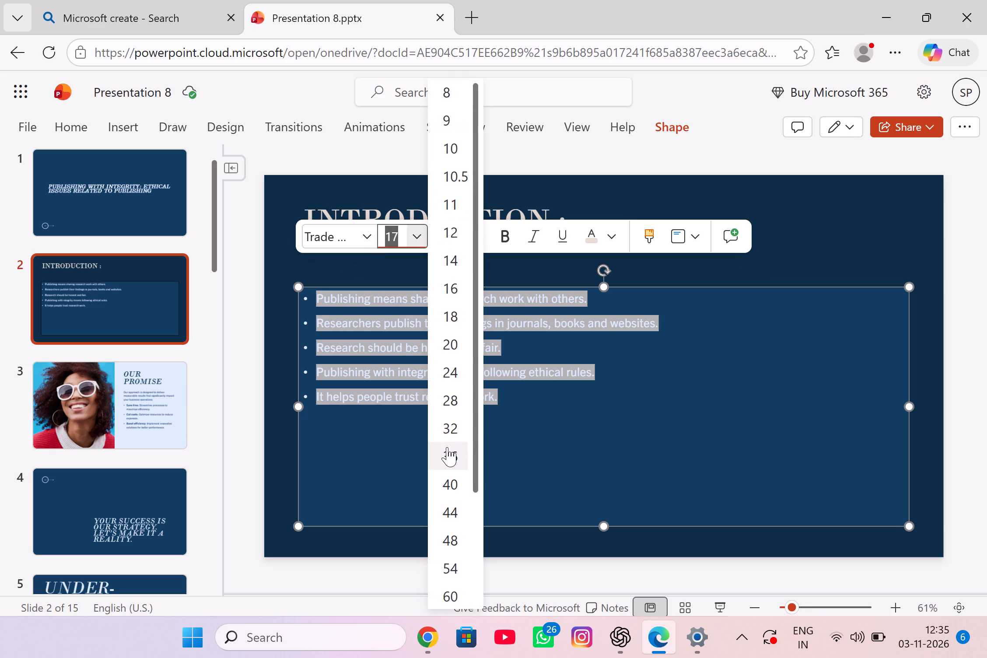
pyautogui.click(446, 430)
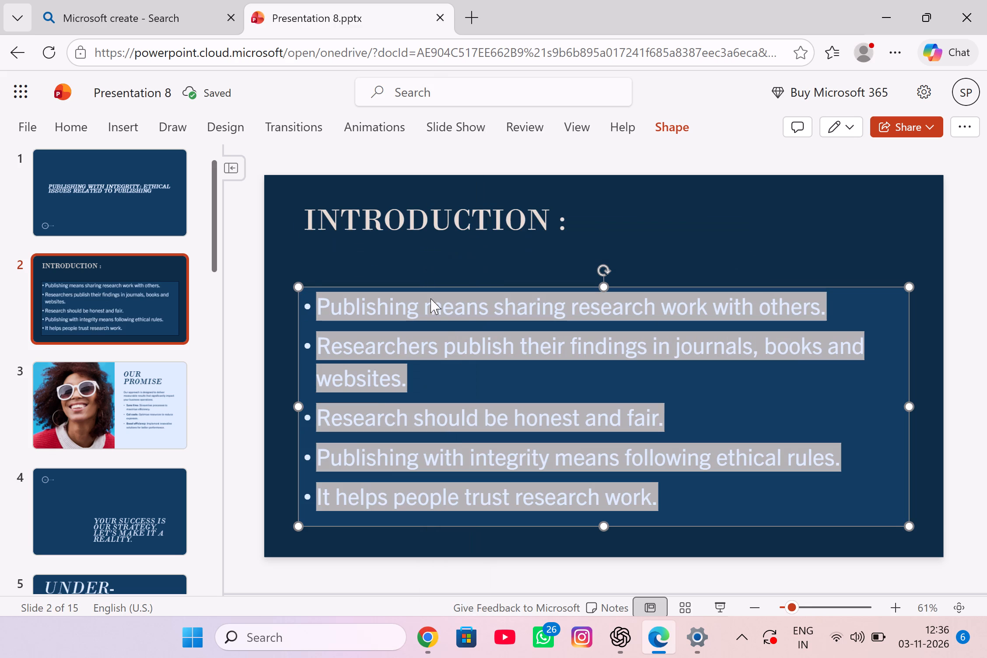
# Set the font size of all five body bullets on slide 2 to 24.
pyautogui.moveTo(721, 495); pyautogui.dragTo(543, 534)
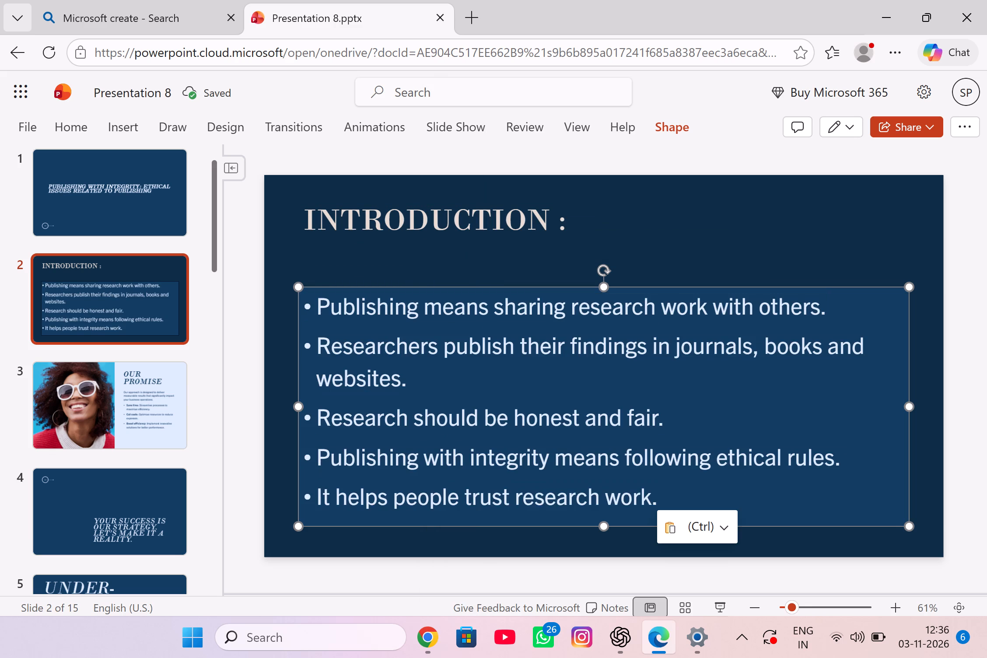
pyautogui.moveTo(543, 534); pyautogui.dragTo(298, 301)
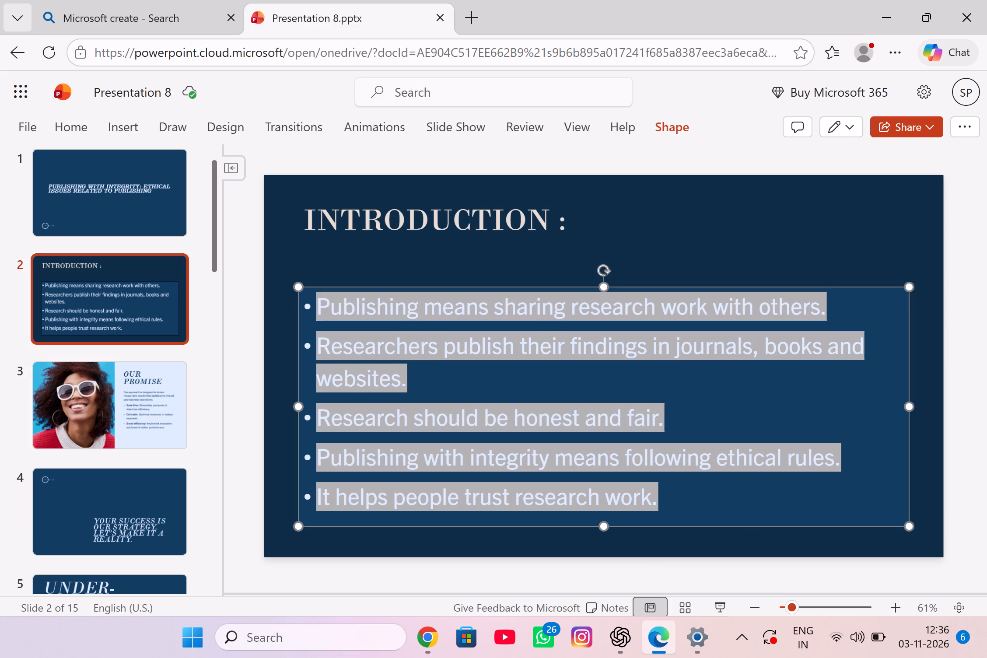
pyautogui.click(718, 476)
pyautogui.moveTo(699, 500); pyautogui.dragTo(296, 291)
pyautogui.click(413, 259)
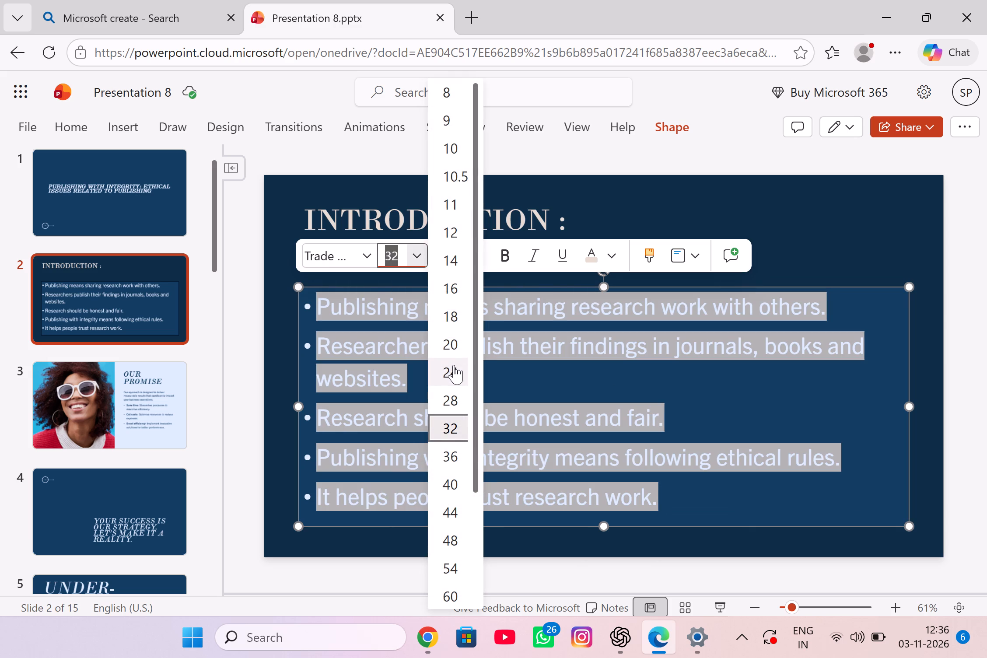
pyautogui.click(454, 365)
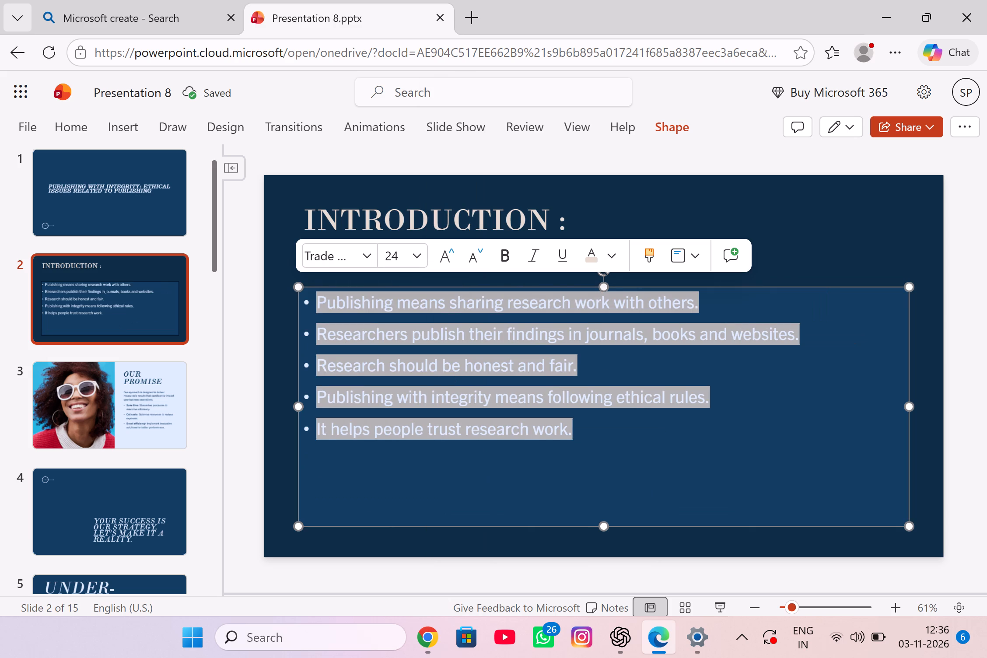
# Italicize all five body bullets on slide 2 and deselect the text box.
pyautogui.click(524, 266)
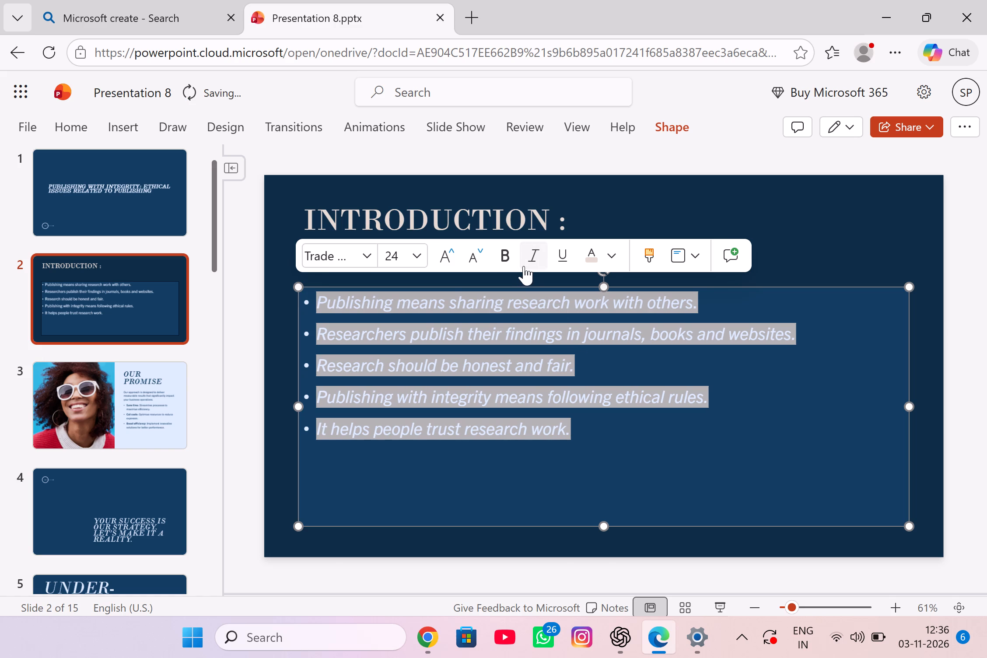
pyautogui.click(619, 458)
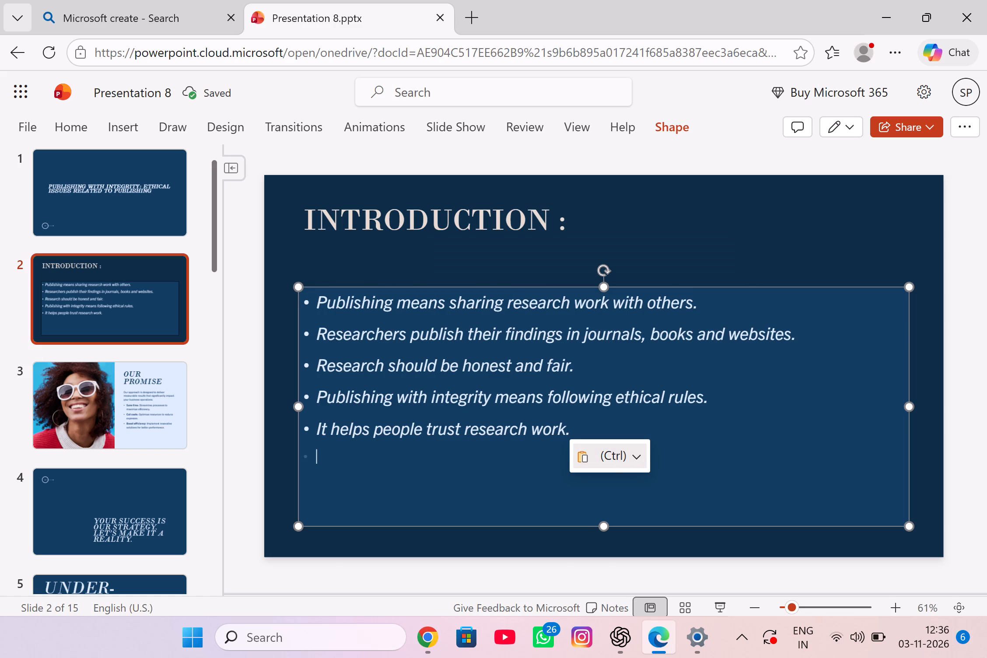
pyautogui.click(811, 223)
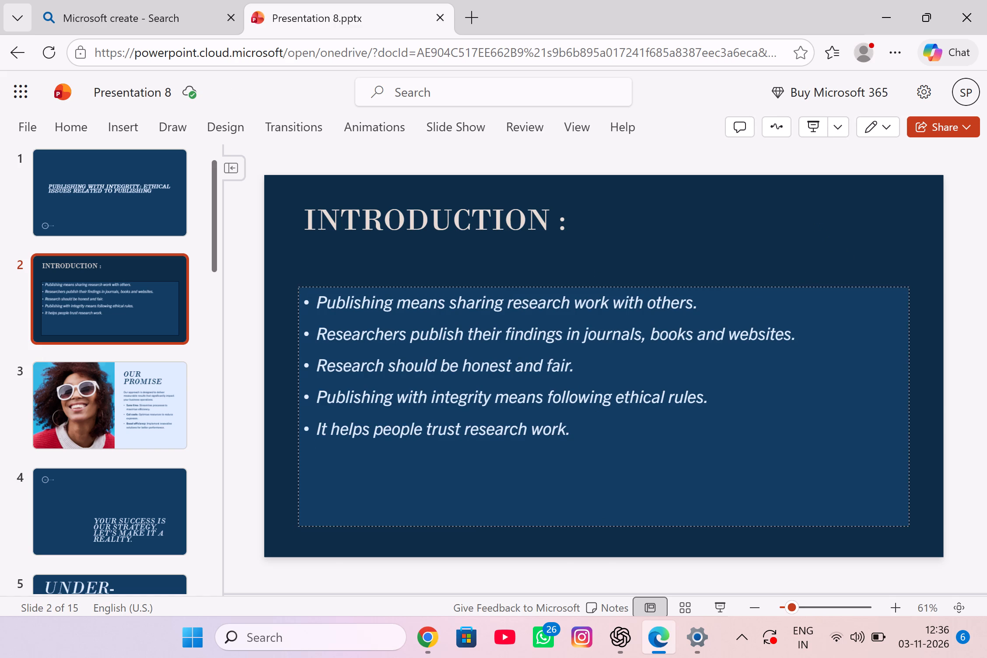
# Move the Introduction title on slide 2 straight down until its box meets the top edge of the body text box.
pyautogui.click(729, 290)
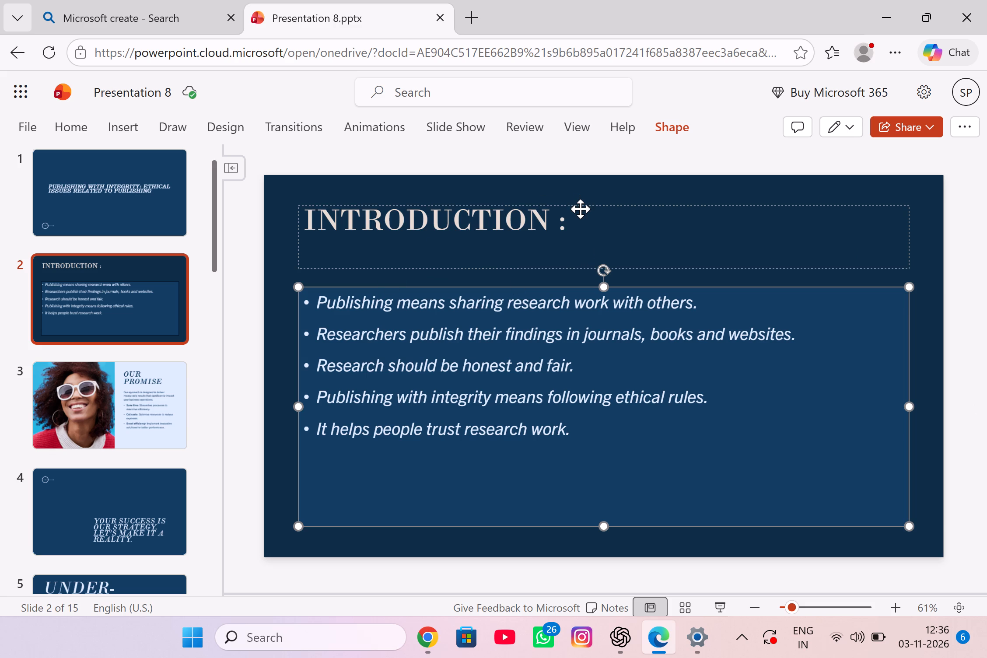
pyautogui.moveTo(583, 205); pyautogui.dragTo(583, 224)
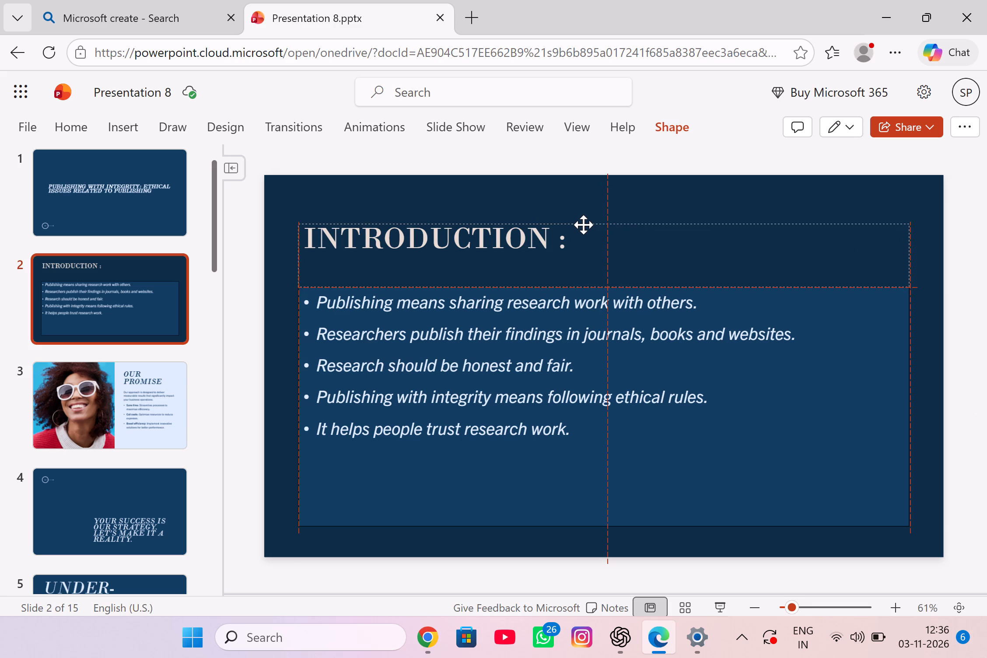
pyautogui.moveTo(583, 224); pyautogui.dragTo(583, 226)
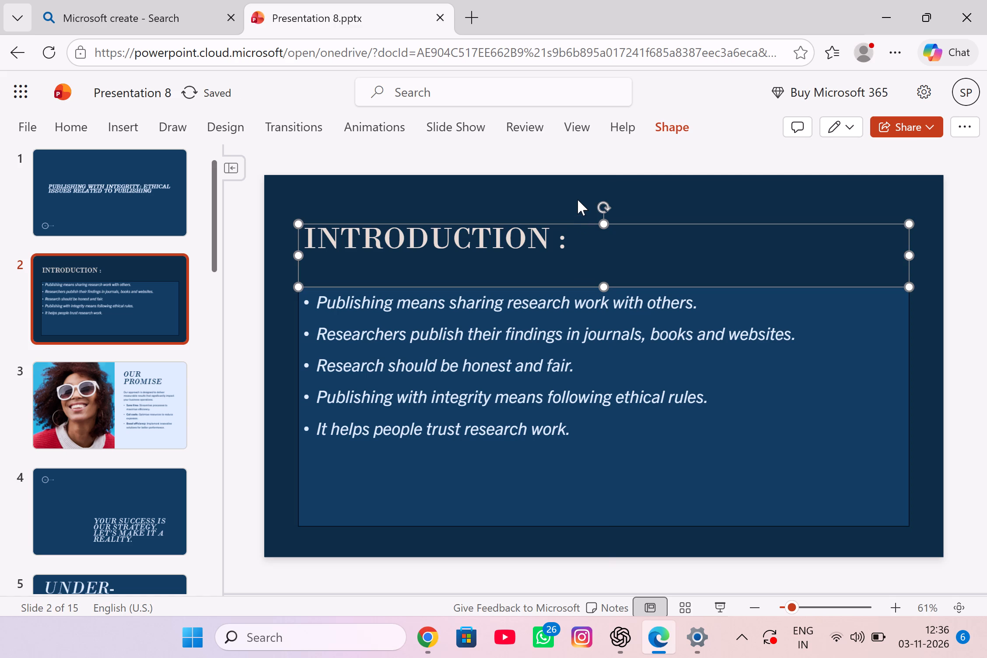
pyautogui.click(577, 199)
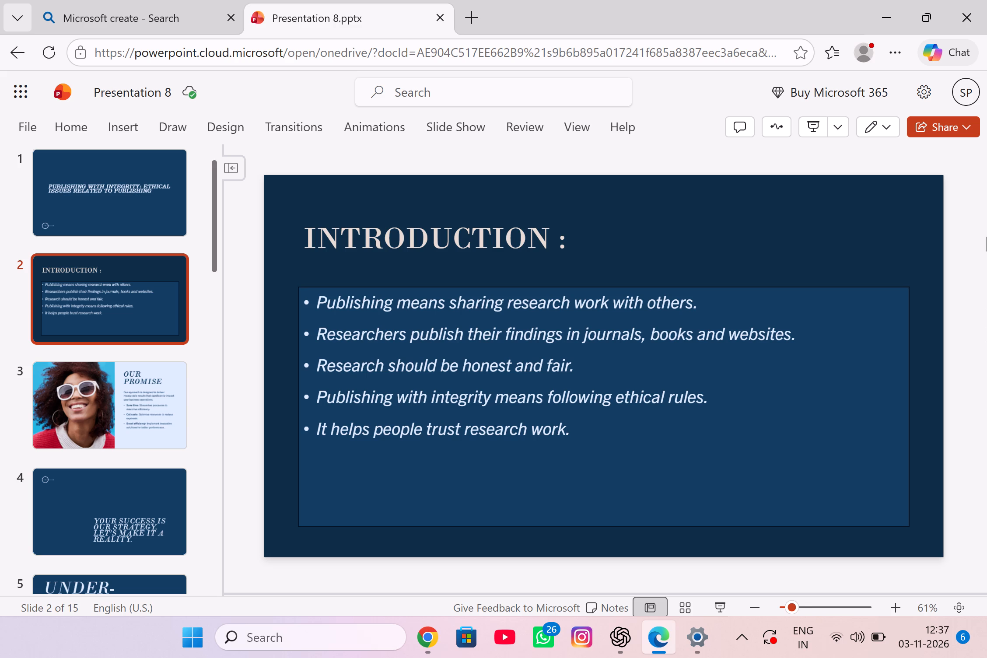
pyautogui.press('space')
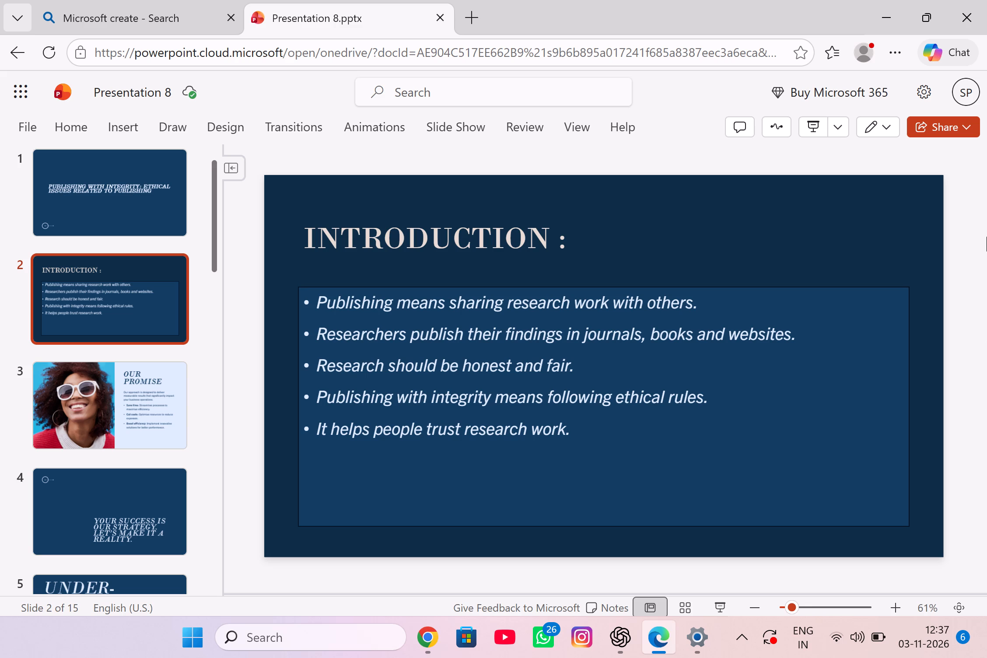
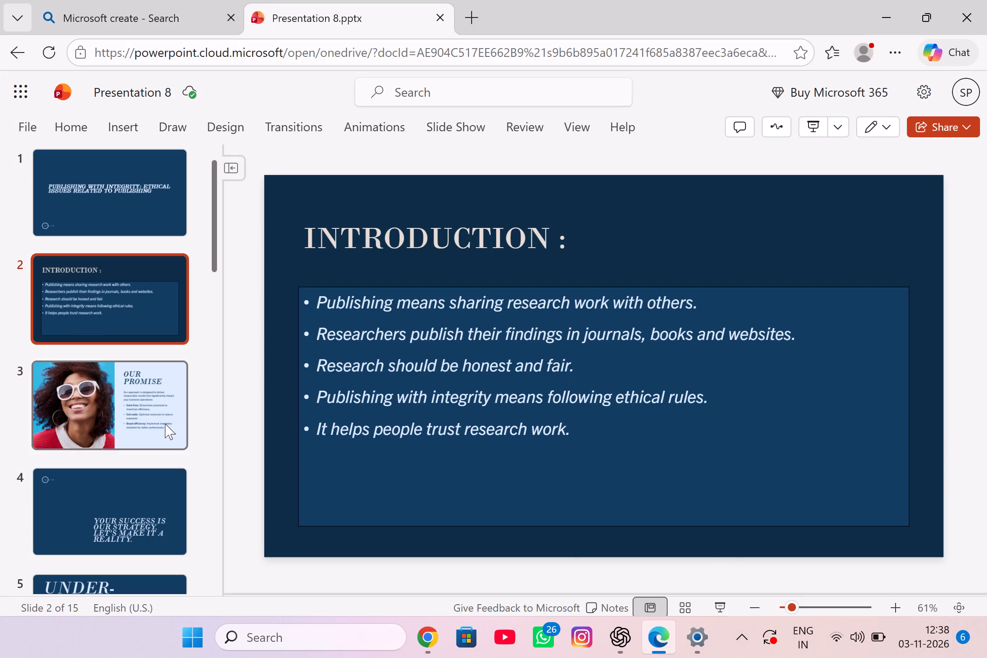
# Delete the portrait photo from slide 3.
pyautogui.click(123, 399)
pyautogui.click(454, 439)
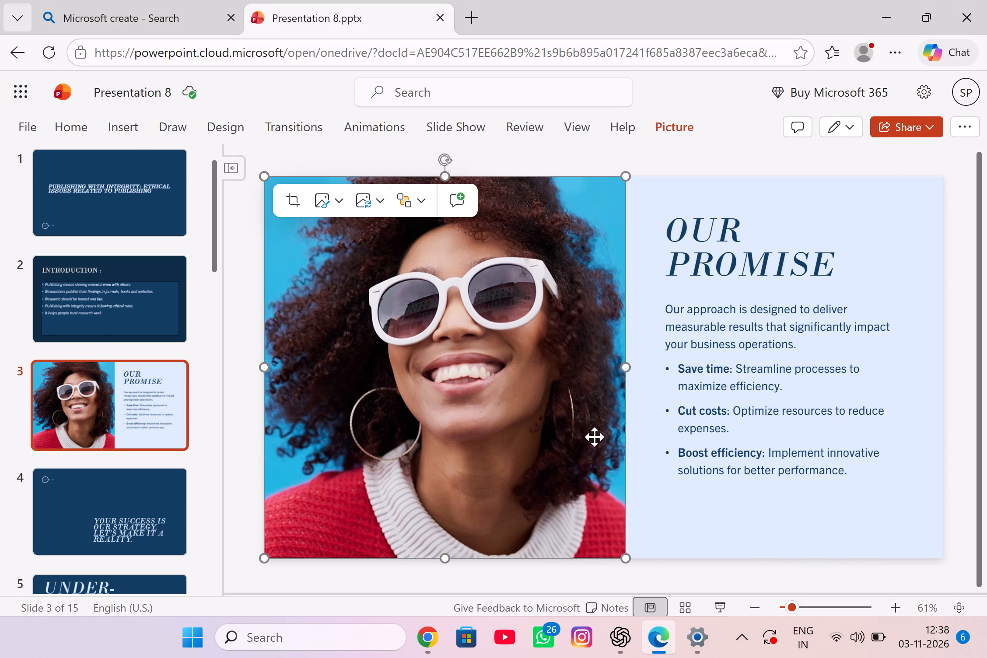
pyautogui.press('BackSpace')
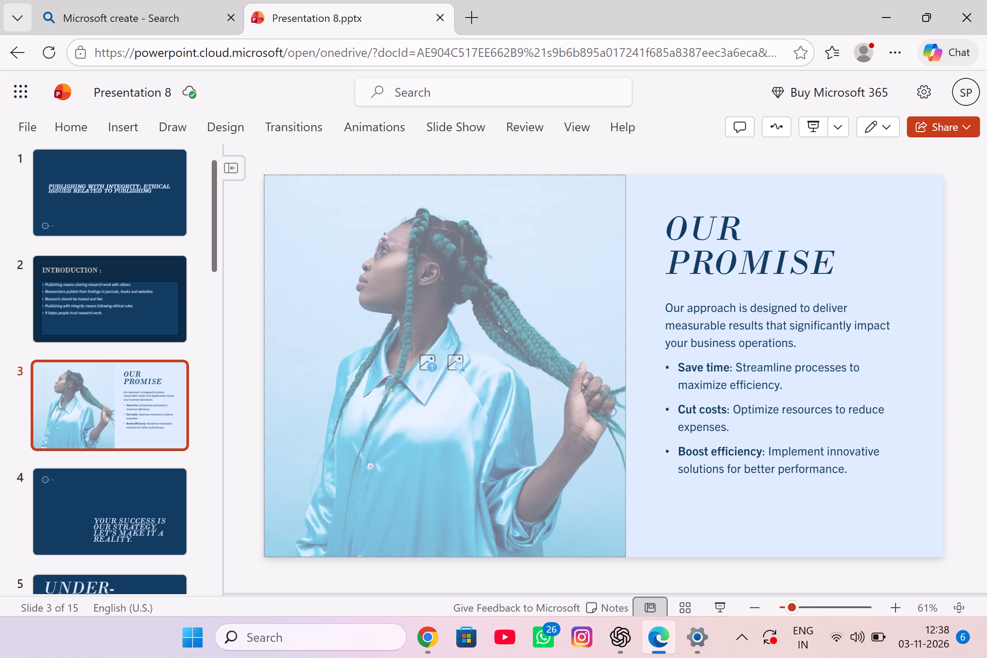
# Delete the body text below the Our Promise title on slide 3.
pyautogui.click(755, 314)
pyautogui.press('BackSpace')
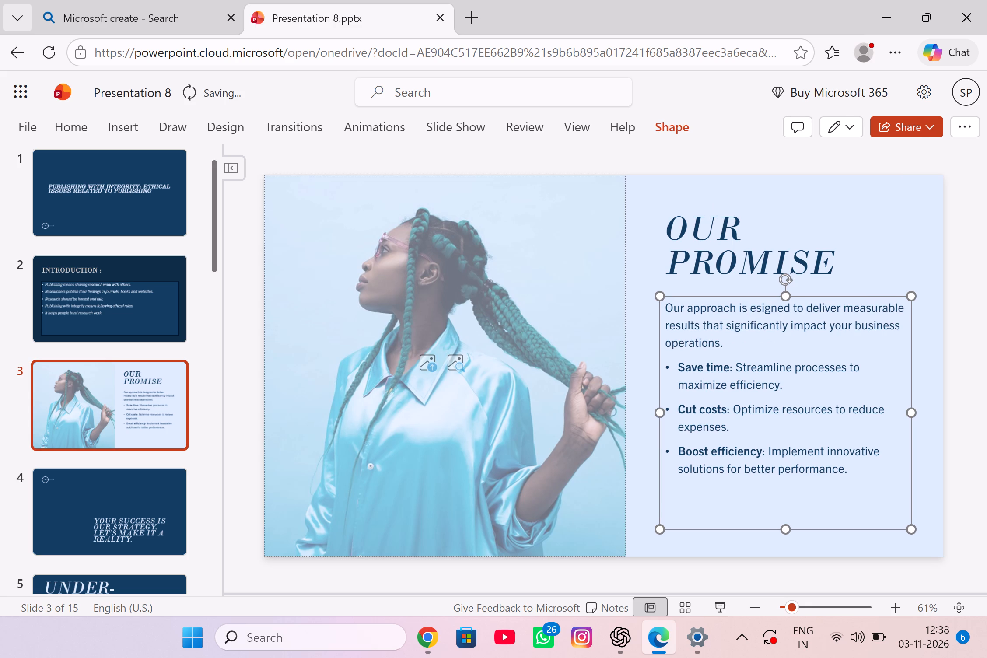
pyautogui.click(786, 303)
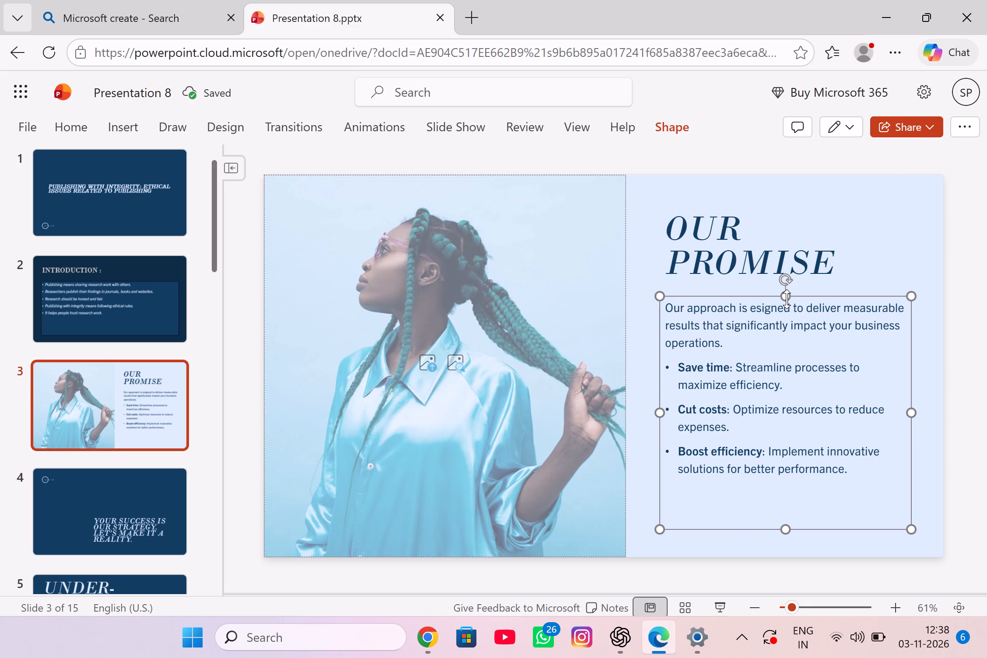
pyautogui.click(787, 297)
pyautogui.click(806, 502)
pyautogui.click(807, 502)
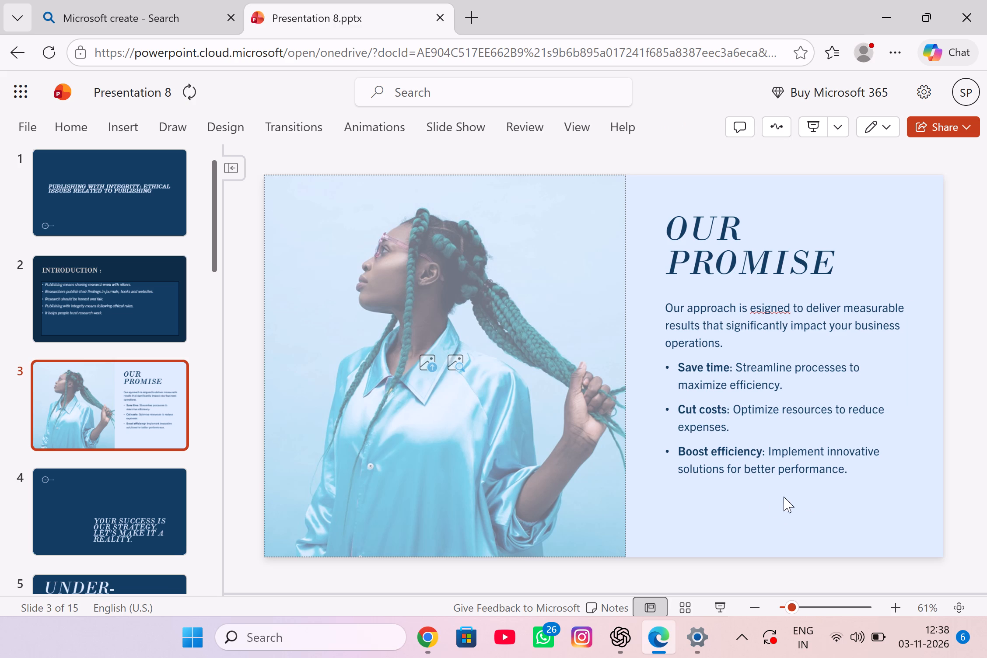
pyautogui.click(763, 503)
pyautogui.click(684, 296)
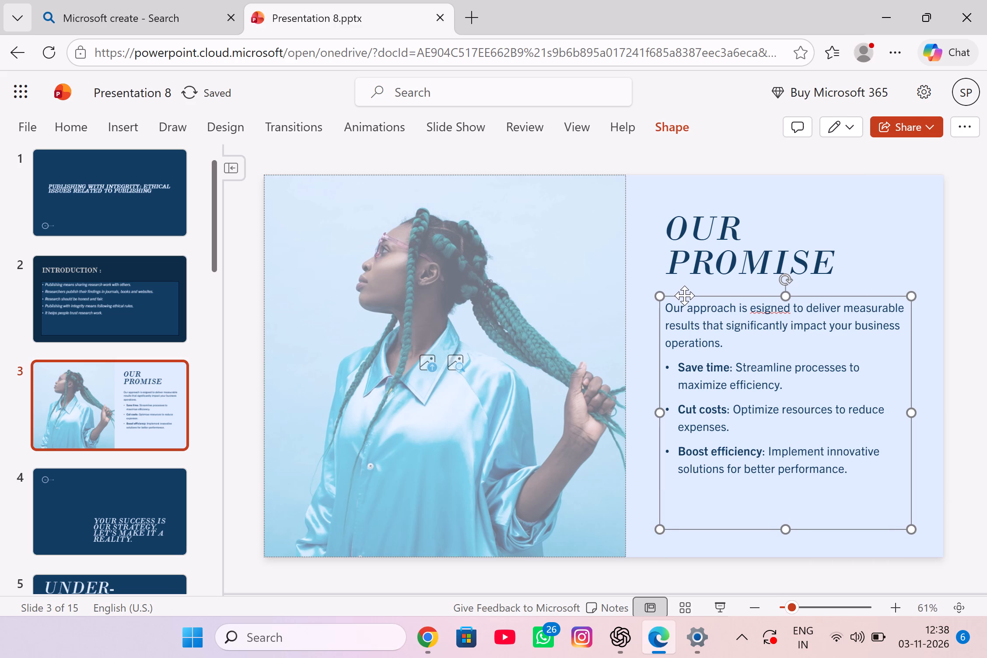
pyautogui.press('BackSpace')
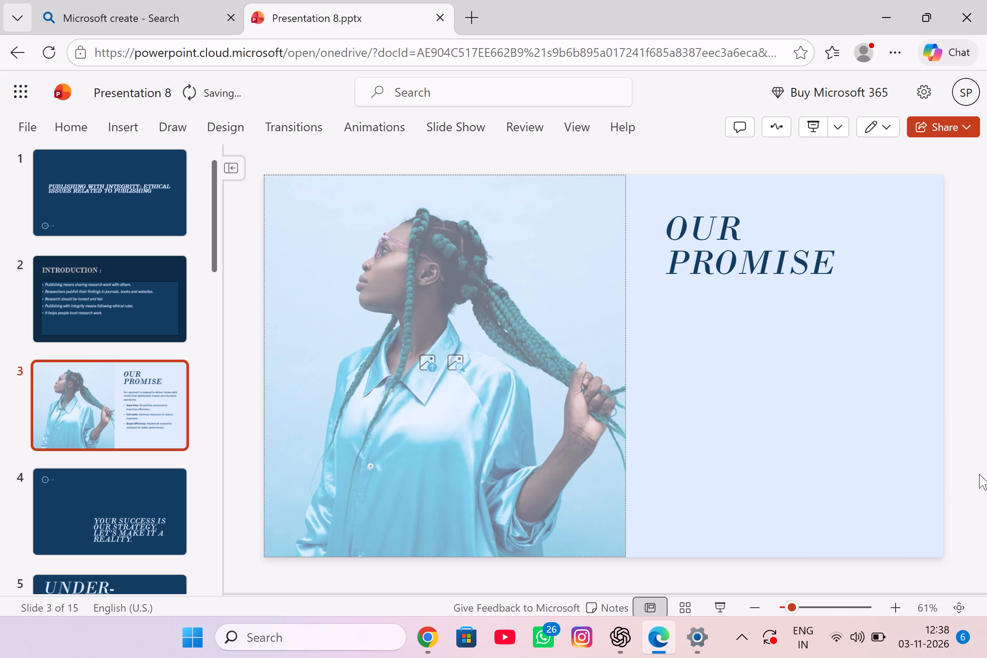
# Delete the Our Promise title text from slide 3.
pyautogui.moveTo(871, 217); pyautogui.dragTo(822, 226)
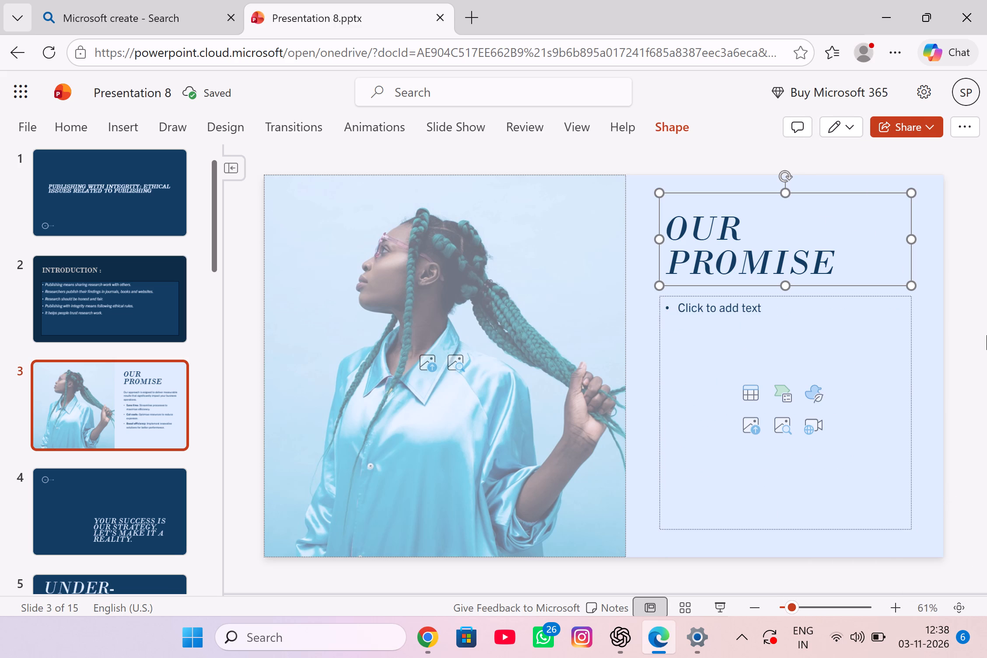
pyautogui.press('BackSpace')
pyautogui.press('VK_249')
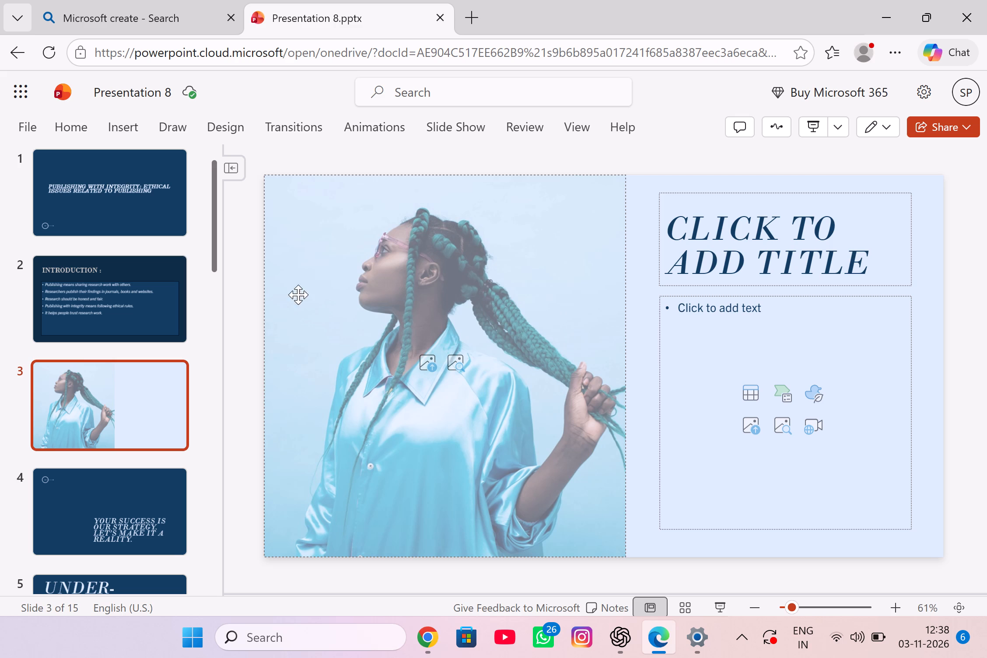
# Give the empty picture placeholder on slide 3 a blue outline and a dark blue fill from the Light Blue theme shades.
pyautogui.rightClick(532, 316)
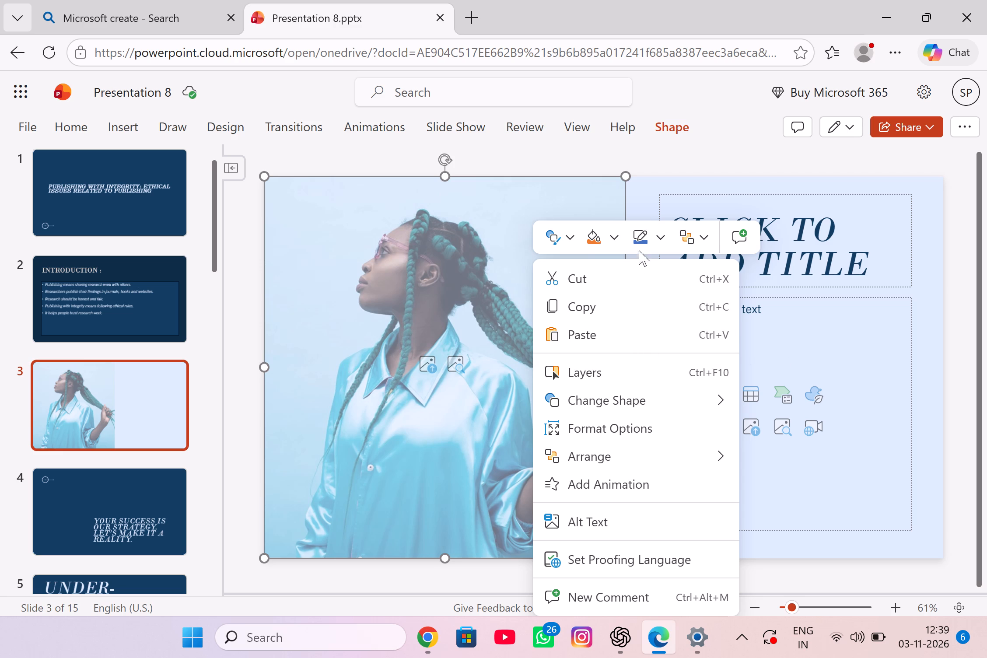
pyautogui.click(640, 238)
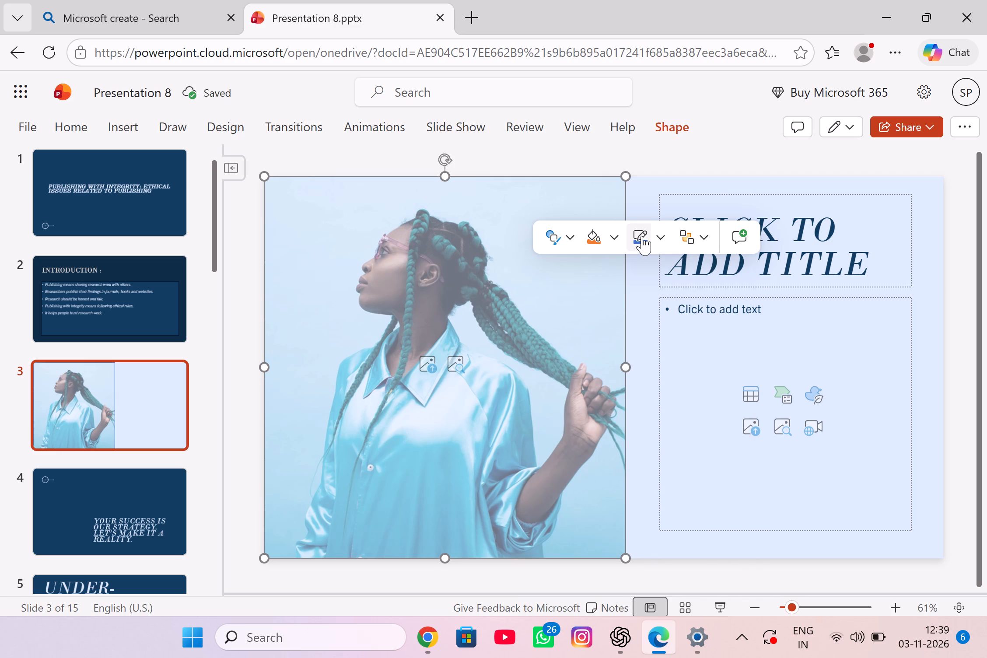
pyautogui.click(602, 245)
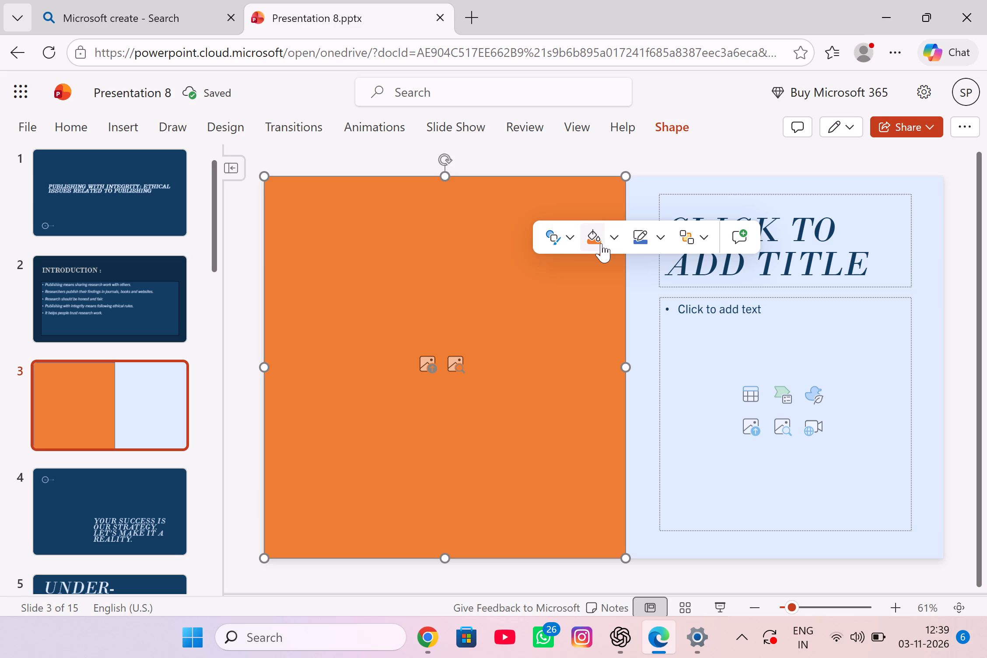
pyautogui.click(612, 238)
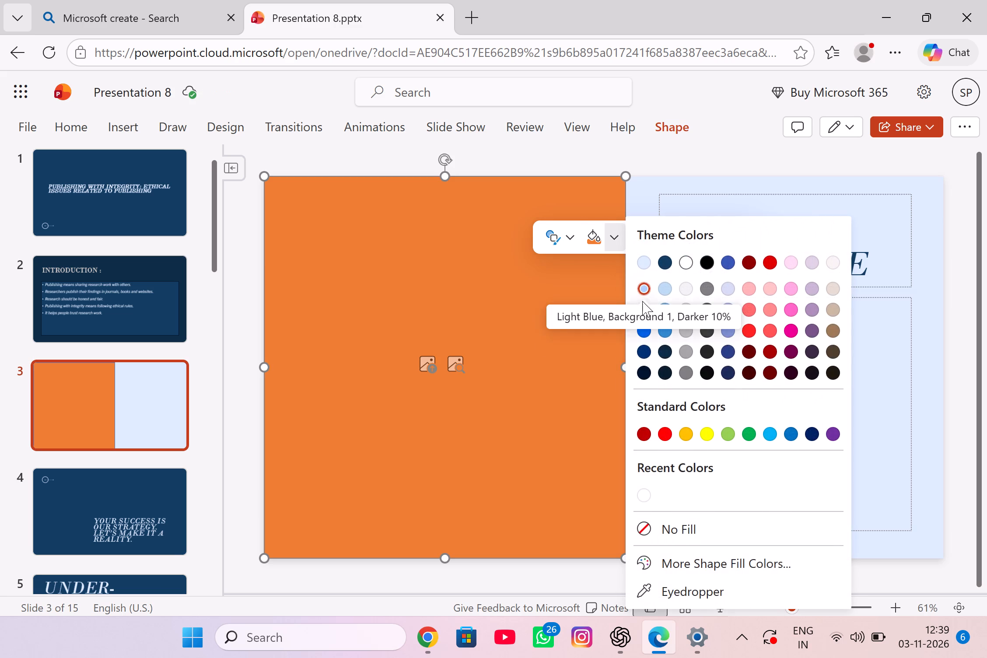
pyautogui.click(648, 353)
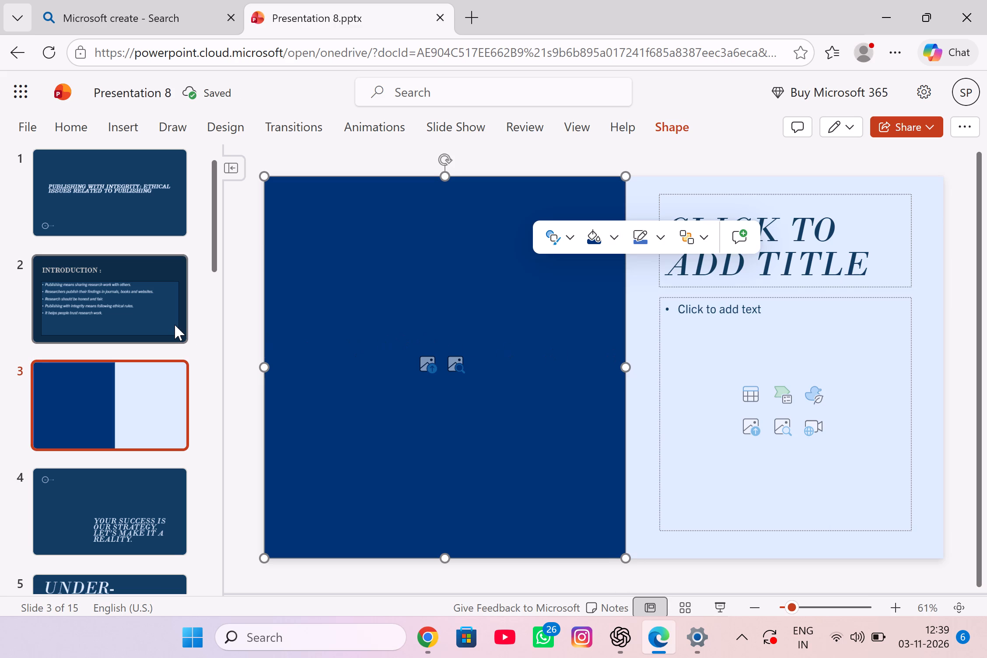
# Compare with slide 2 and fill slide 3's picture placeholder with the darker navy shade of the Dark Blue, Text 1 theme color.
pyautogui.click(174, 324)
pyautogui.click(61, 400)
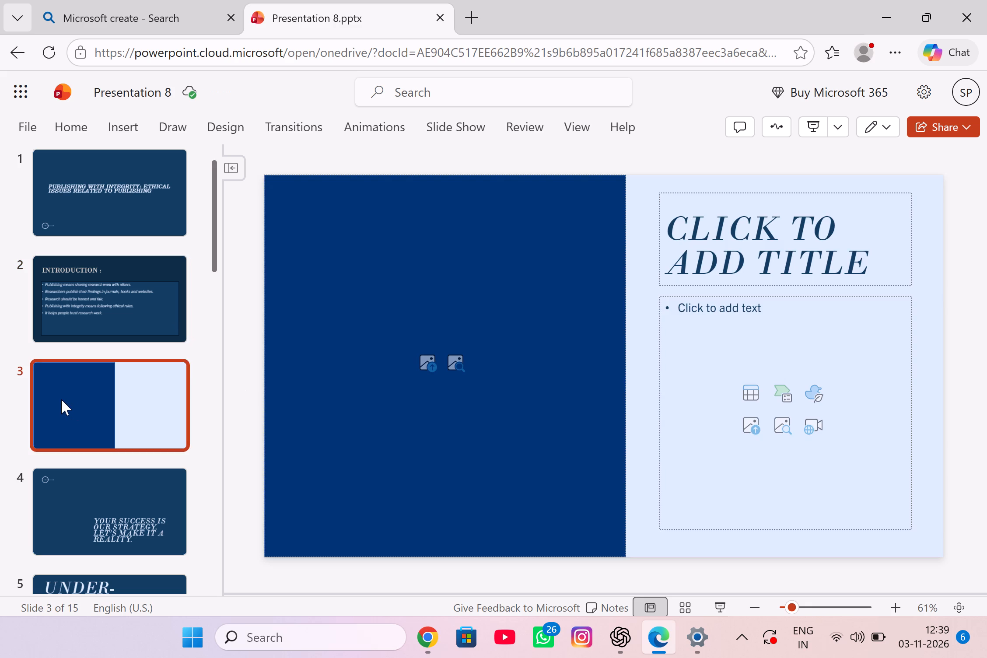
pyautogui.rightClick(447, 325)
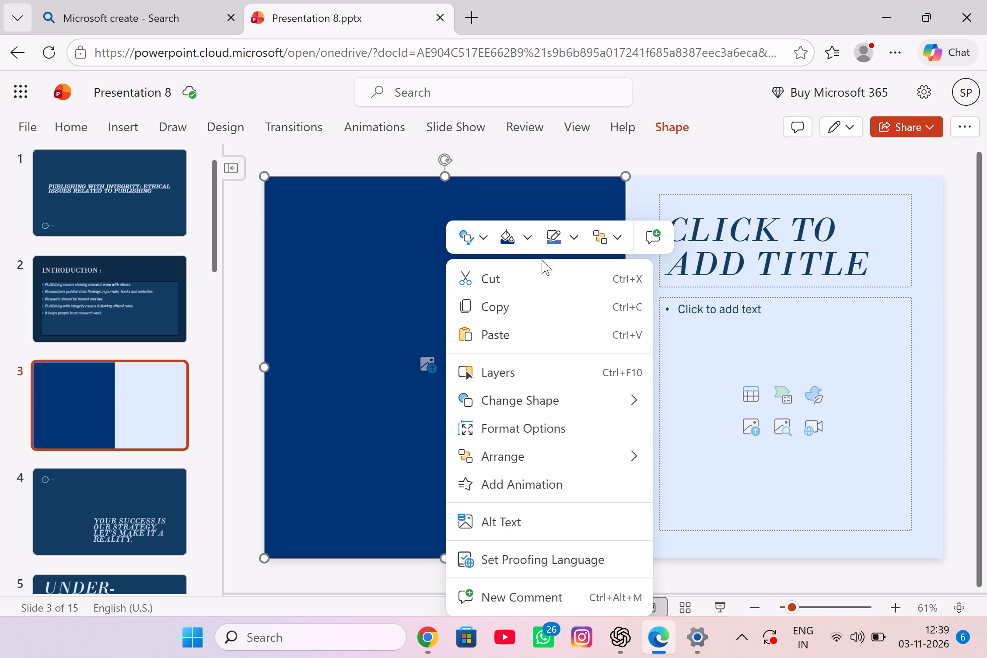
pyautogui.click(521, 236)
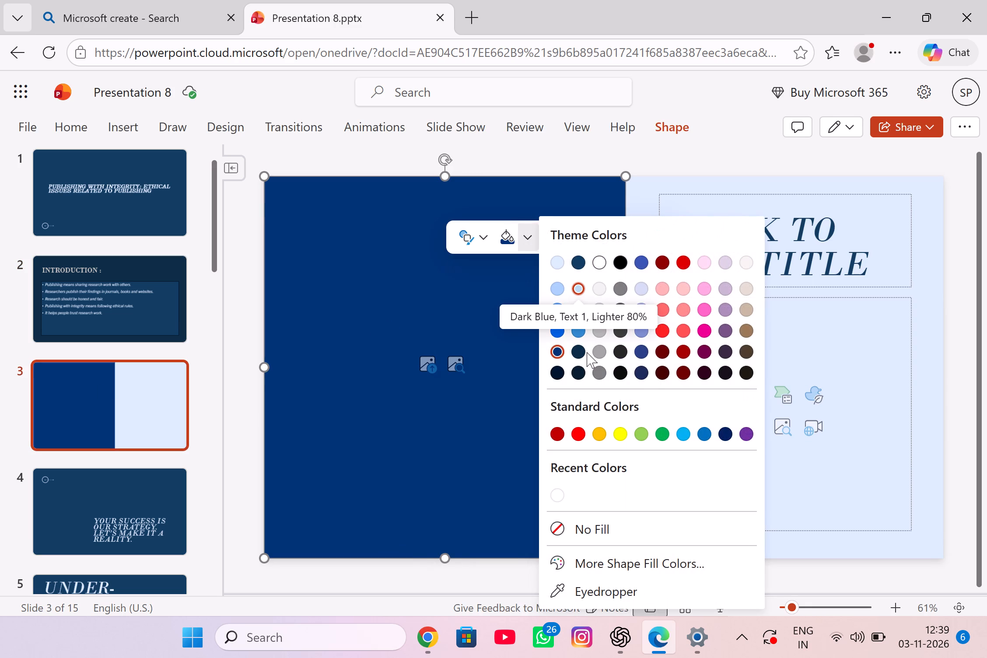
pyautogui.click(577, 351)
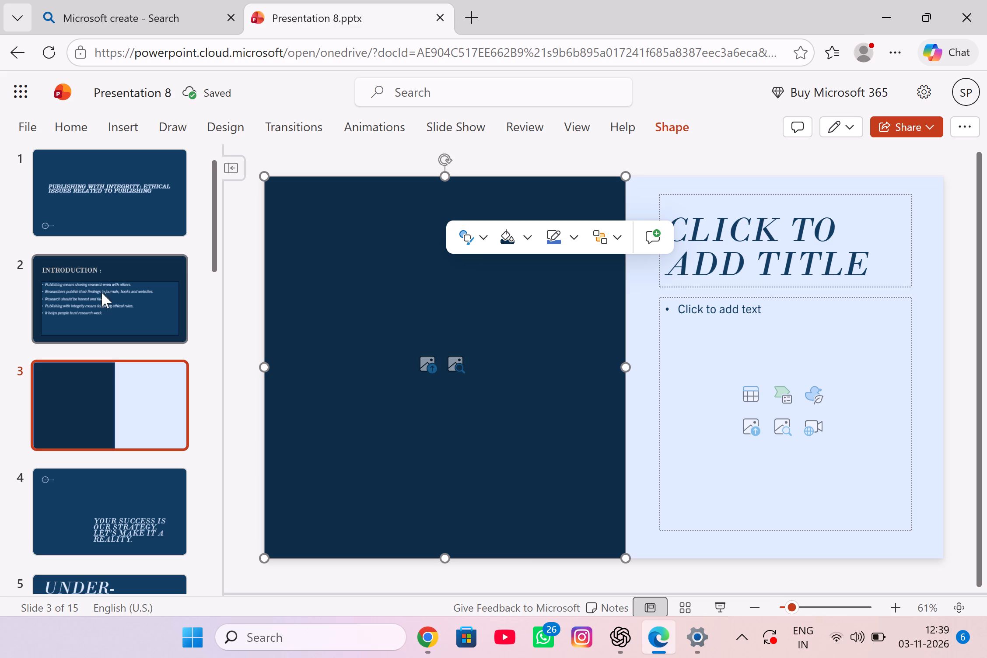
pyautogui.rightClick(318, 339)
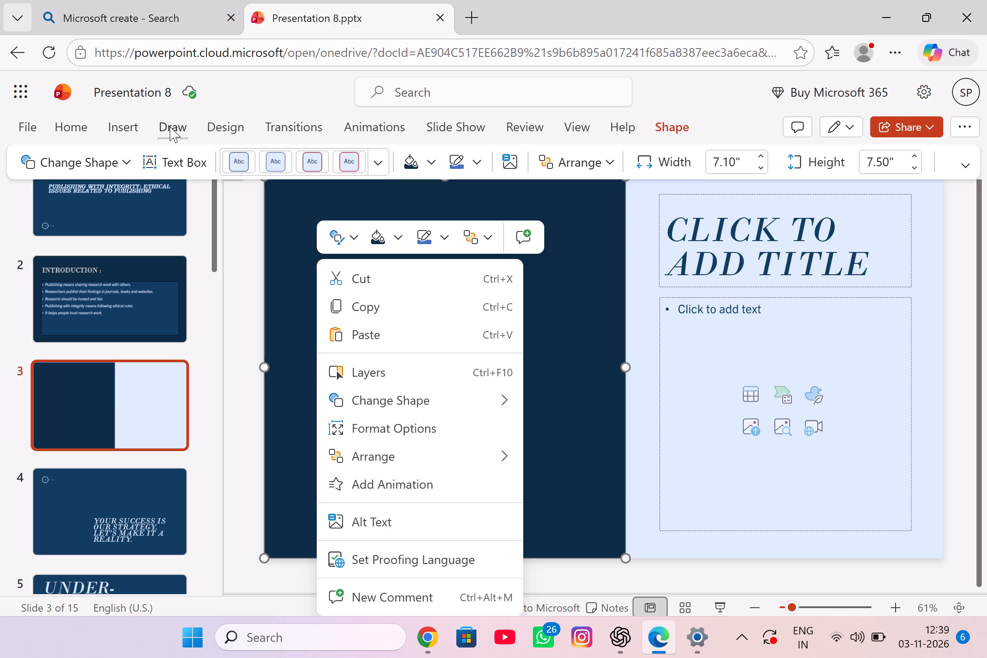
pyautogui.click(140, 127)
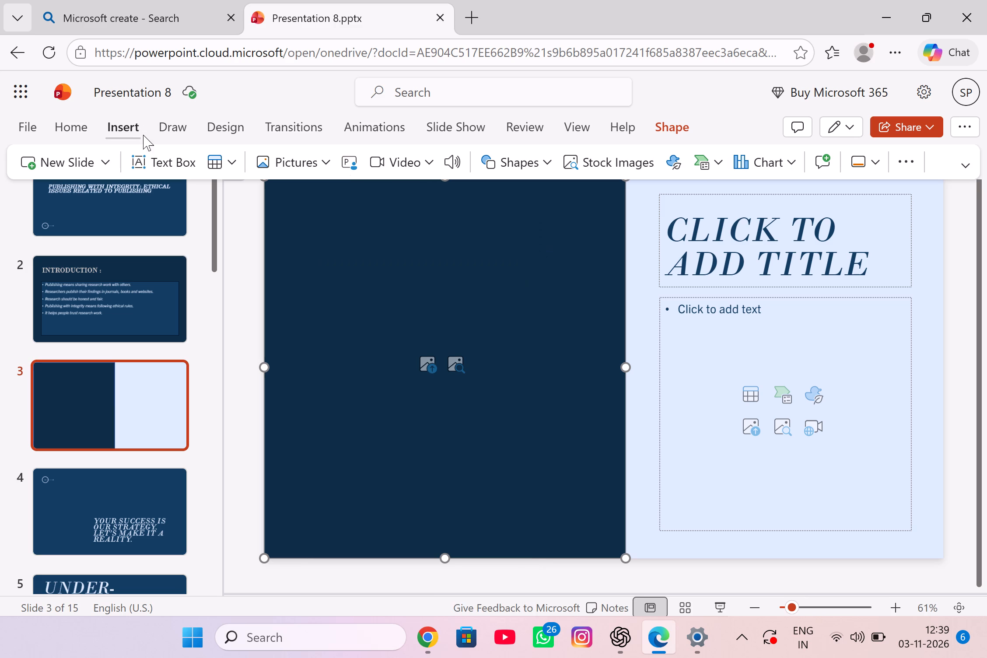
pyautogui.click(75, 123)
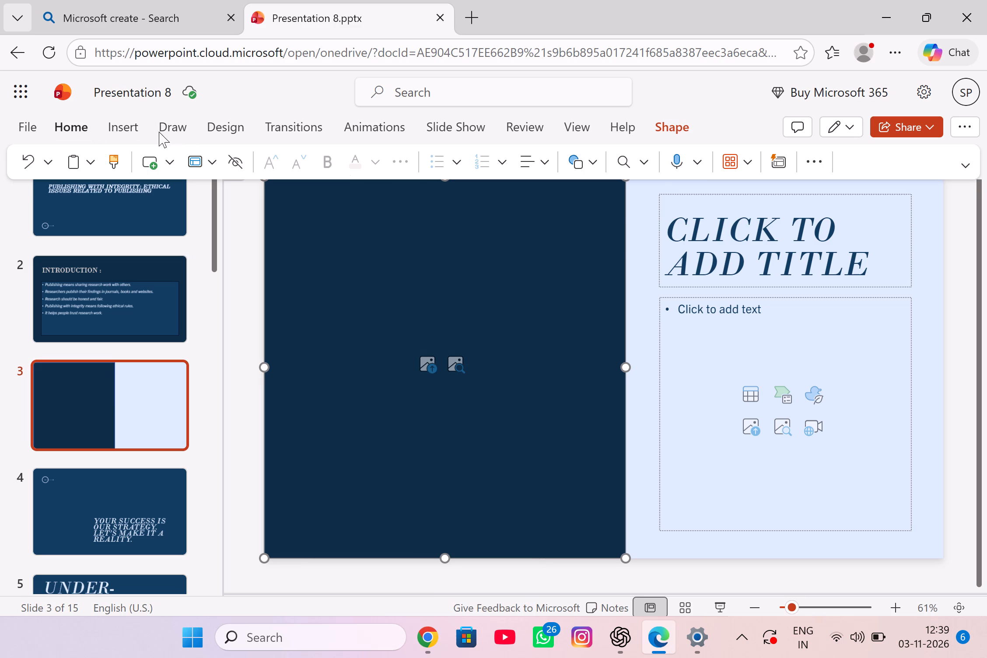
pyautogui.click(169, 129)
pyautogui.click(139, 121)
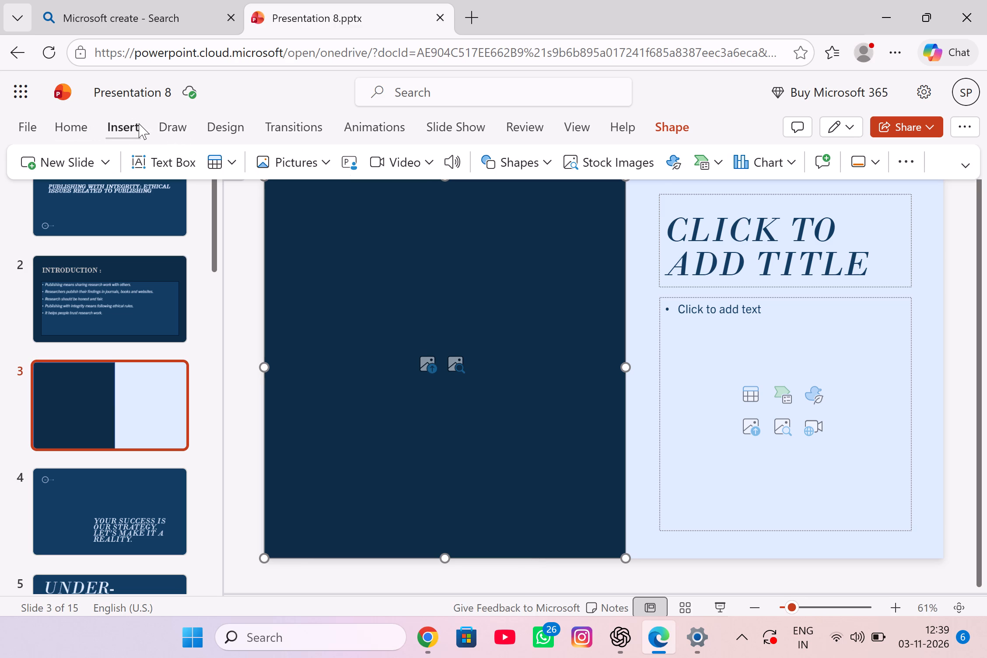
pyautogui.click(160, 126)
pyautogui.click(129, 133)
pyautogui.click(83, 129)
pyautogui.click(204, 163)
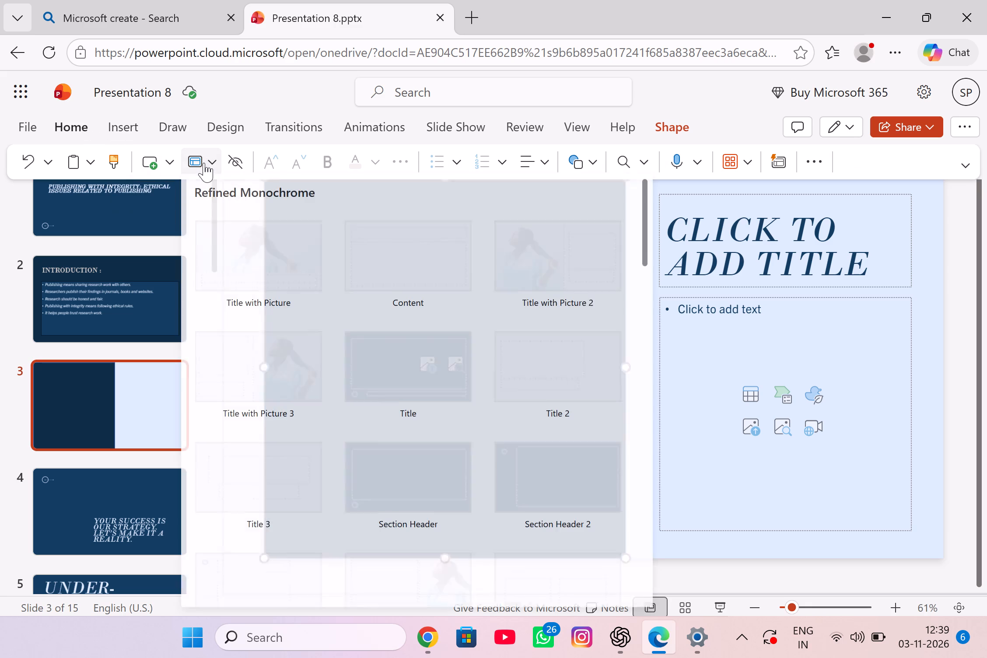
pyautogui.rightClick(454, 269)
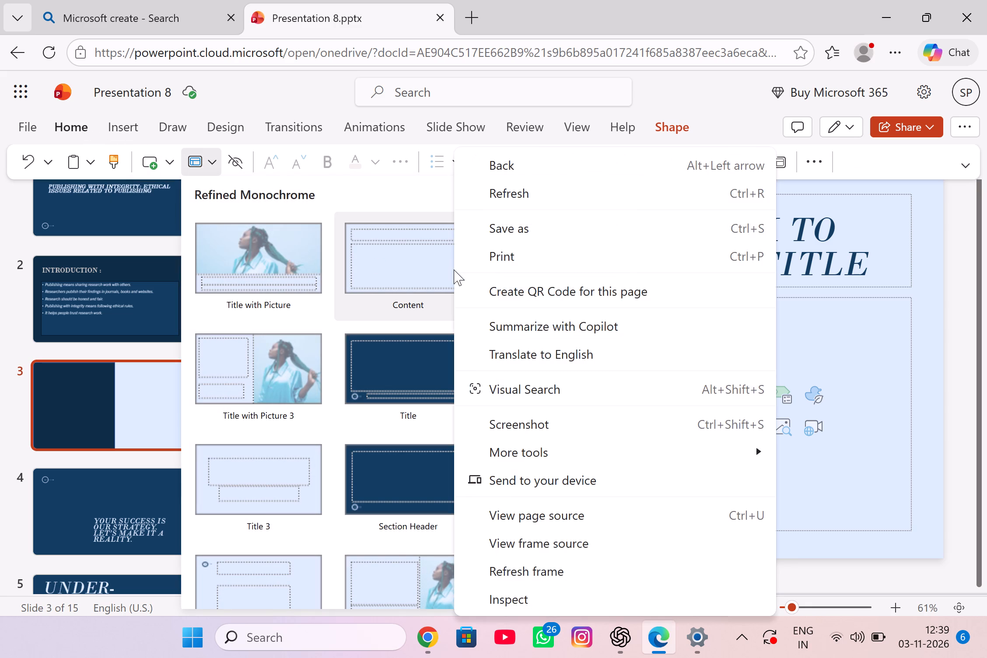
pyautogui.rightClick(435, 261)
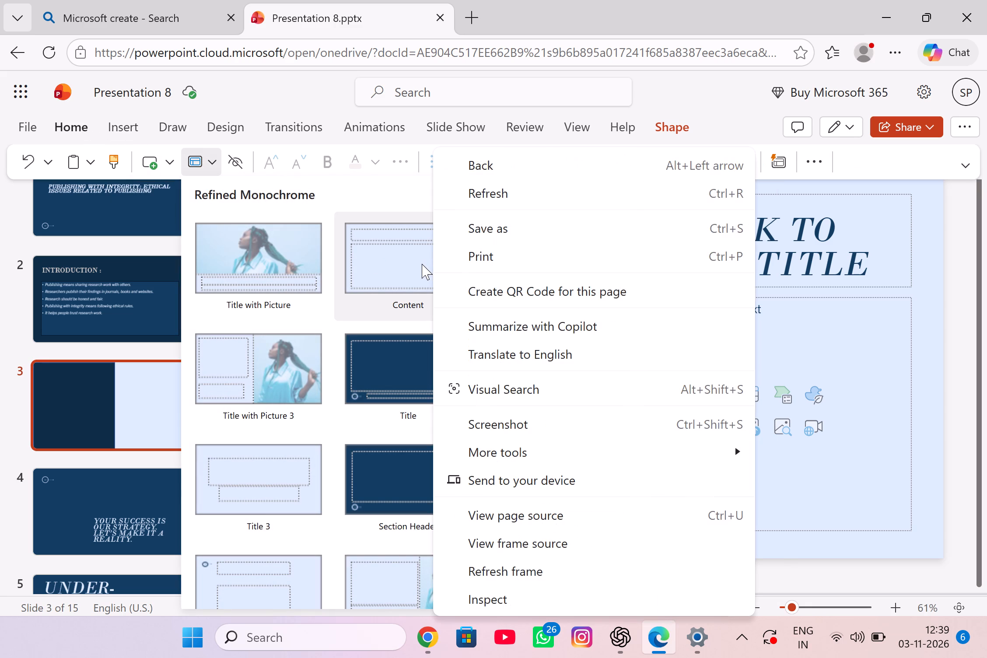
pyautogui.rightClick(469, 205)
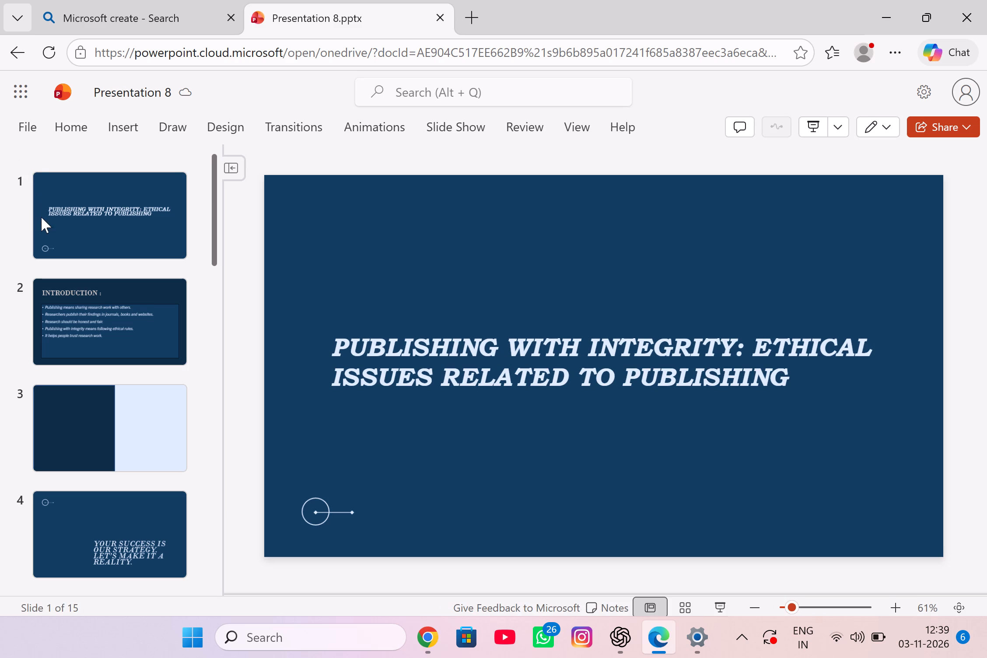
# Apply the Content layout from the Refined Monochrome theme to slide 3.
pyautogui.click(124, 418)
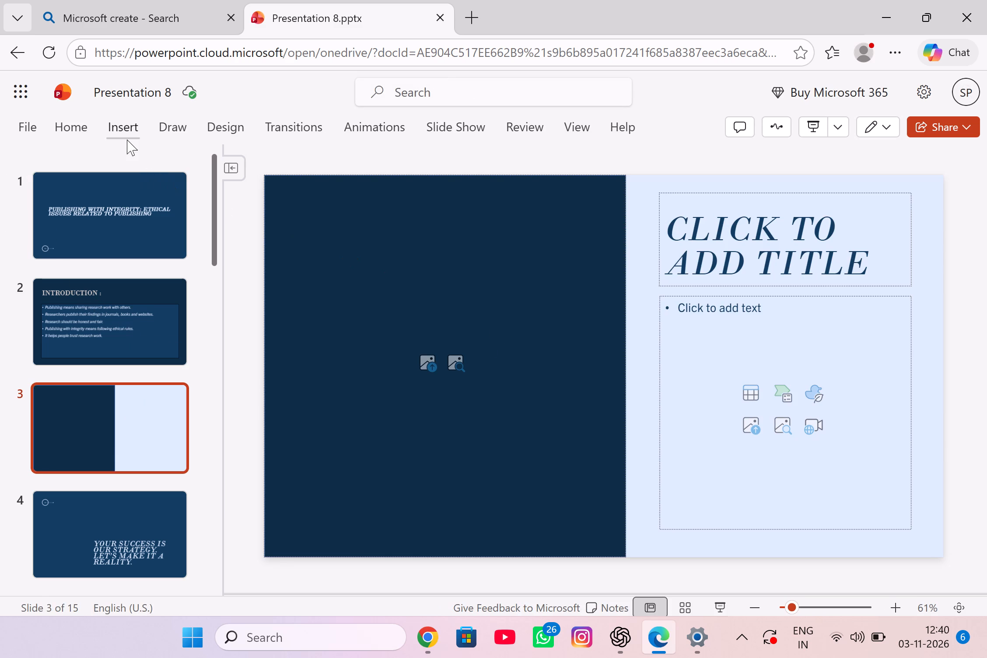
pyautogui.click(67, 121)
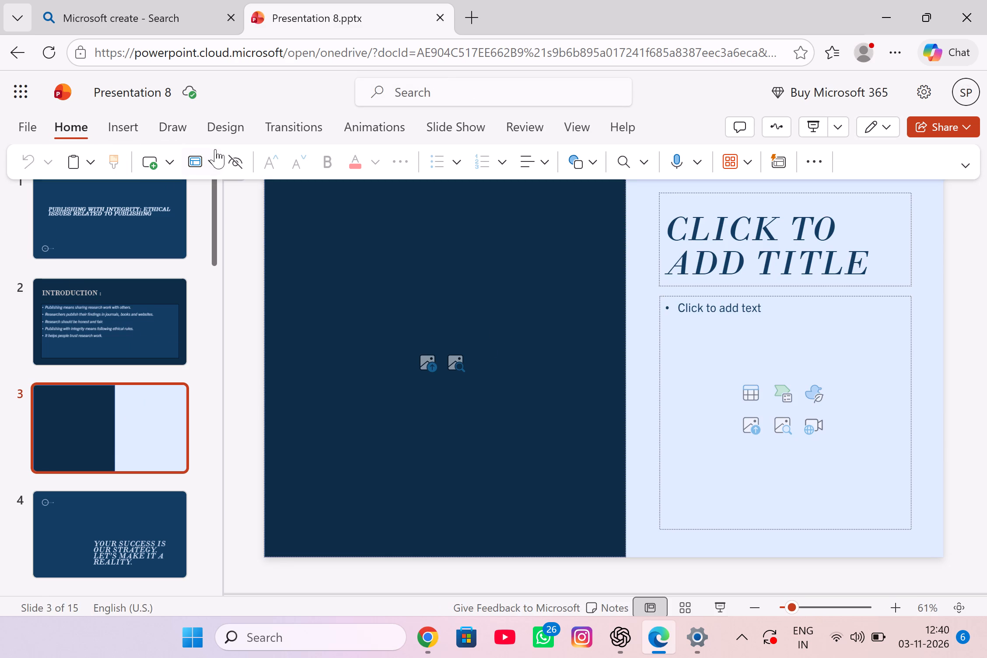
pyautogui.rightClick(210, 160)
pyautogui.rightClick(213, 159)
pyautogui.click(213, 161)
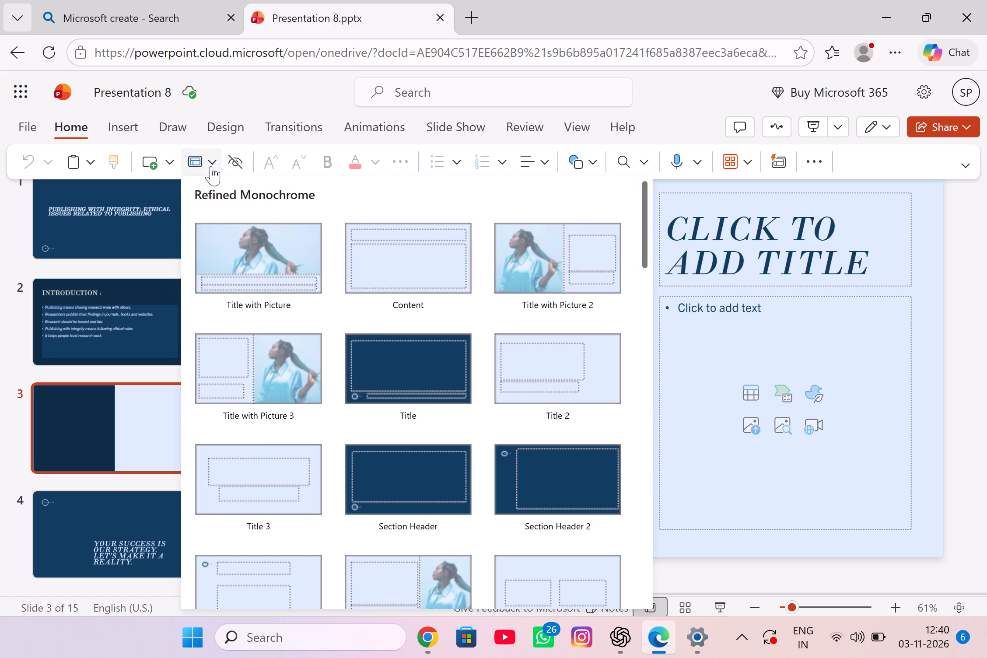
pyautogui.click(404, 268)
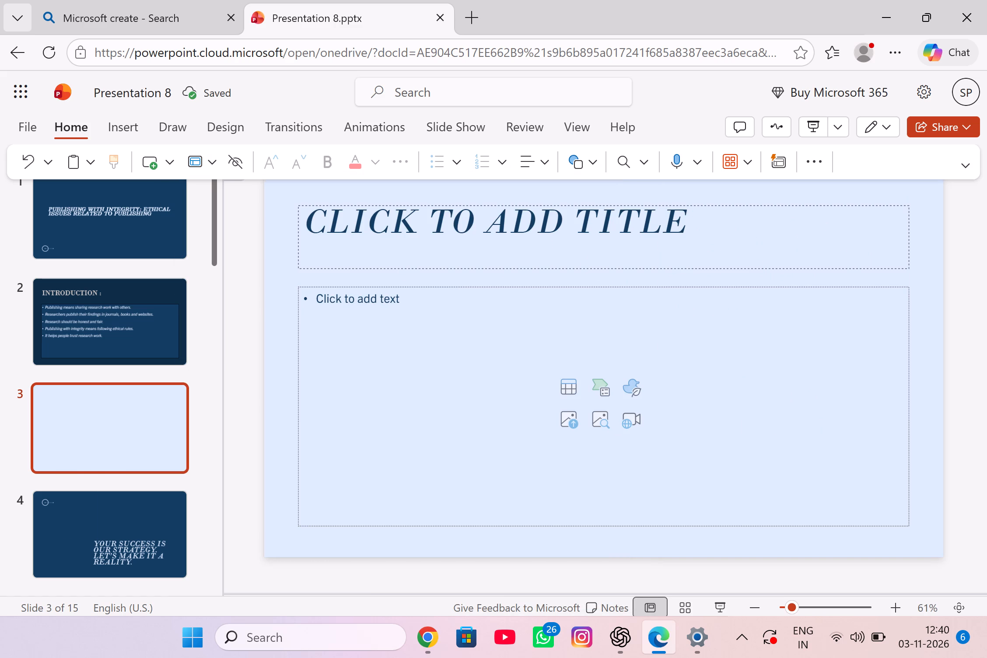
# Add a blue outline to the empty body text placeholder on slide 3.
pyautogui.rightClick(671, 337)
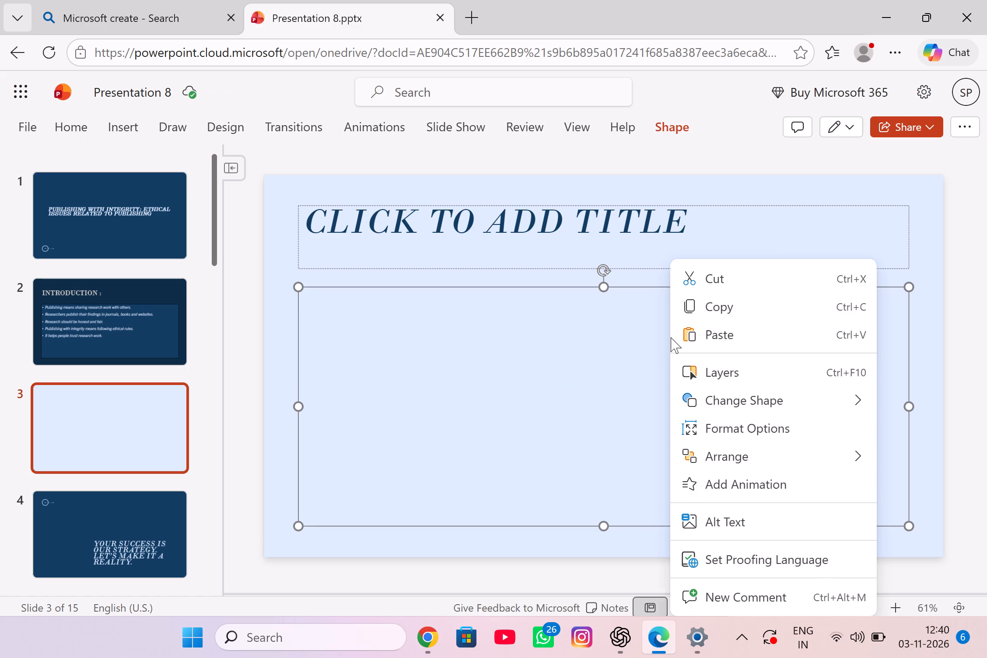
pyautogui.click(777, 236)
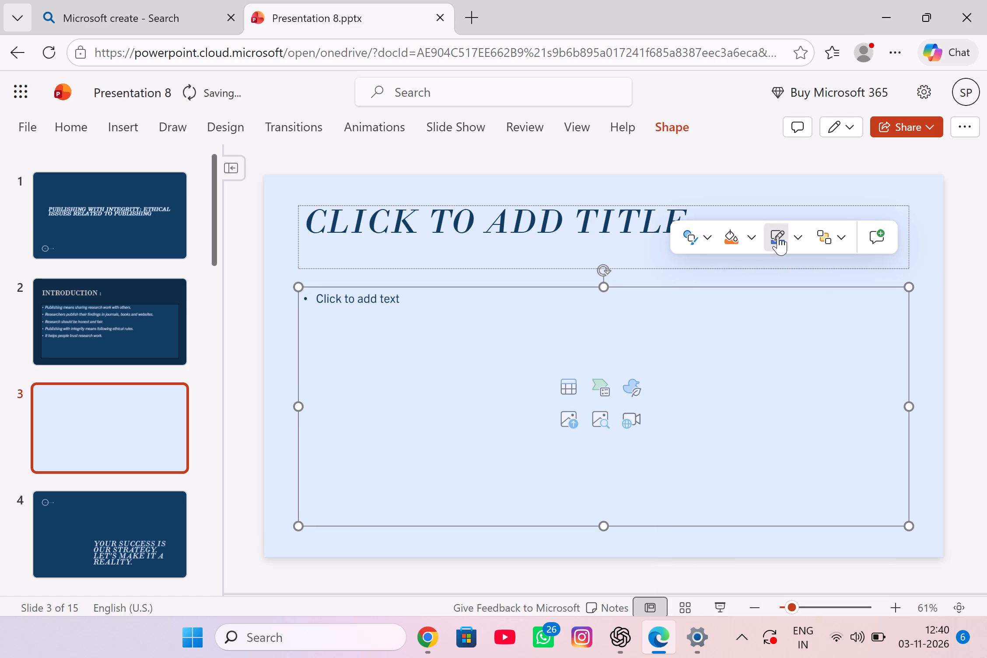
pyautogui.click(787, 238)
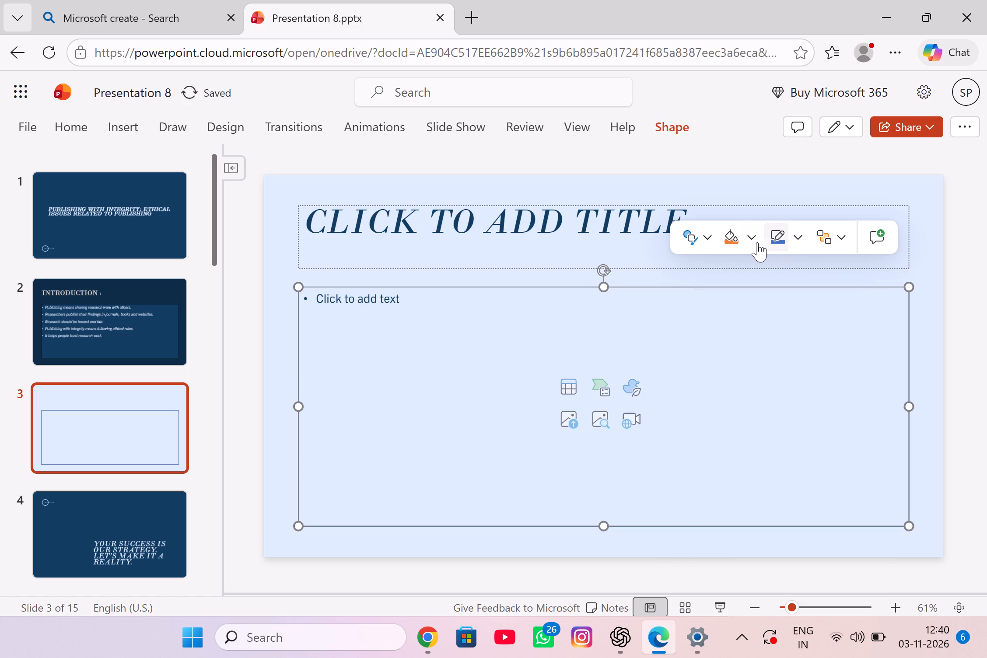
# Change the outline of slide 3's empty body text placeholder to a darker blue theme shade.
pyautogui.click(800, 234)
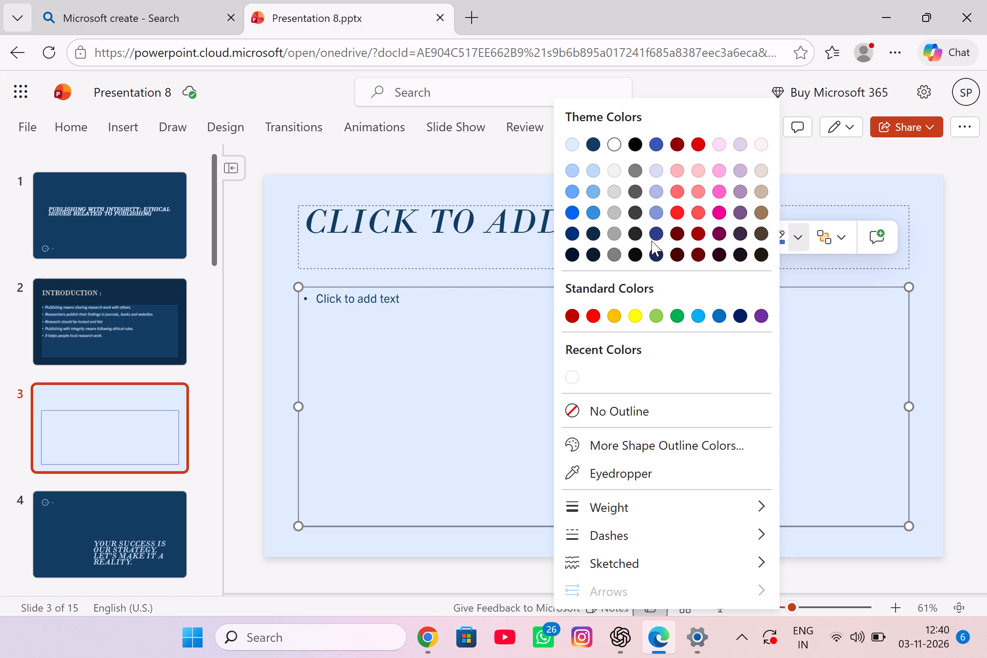
pyautogui.click(657, 231)
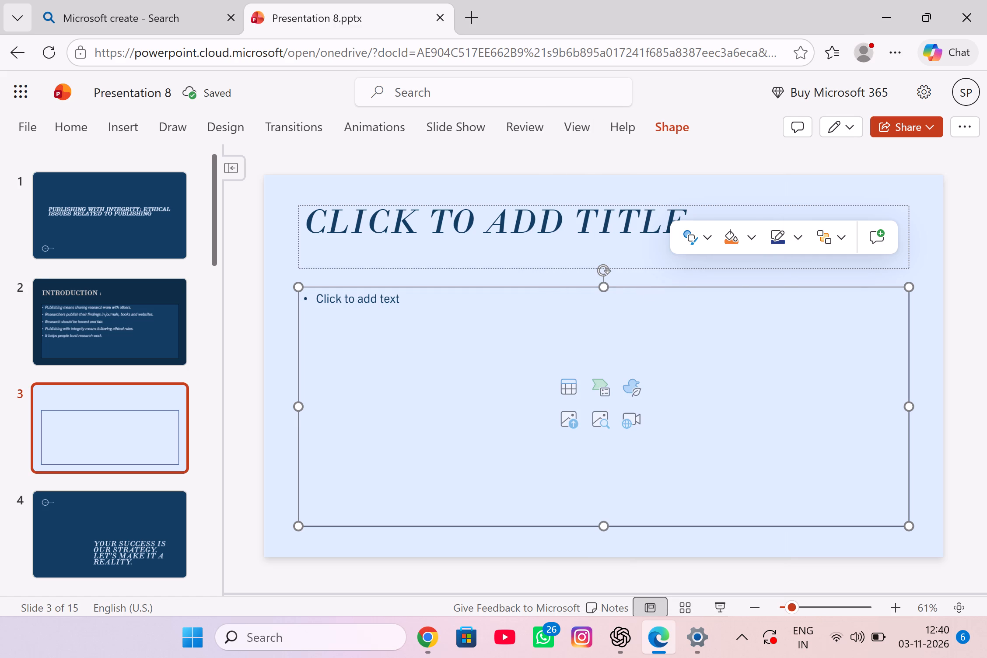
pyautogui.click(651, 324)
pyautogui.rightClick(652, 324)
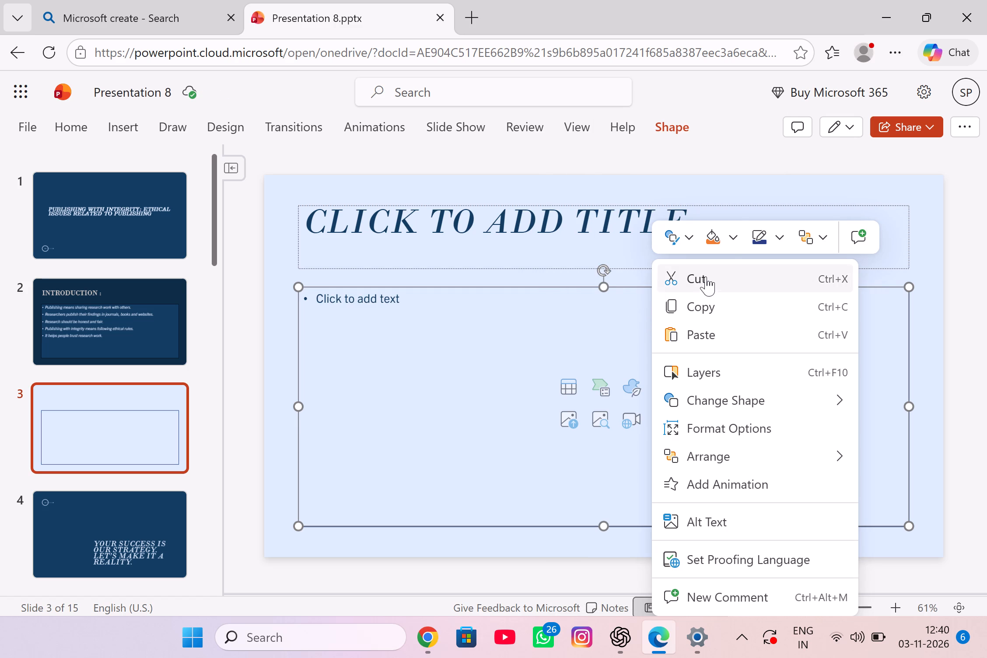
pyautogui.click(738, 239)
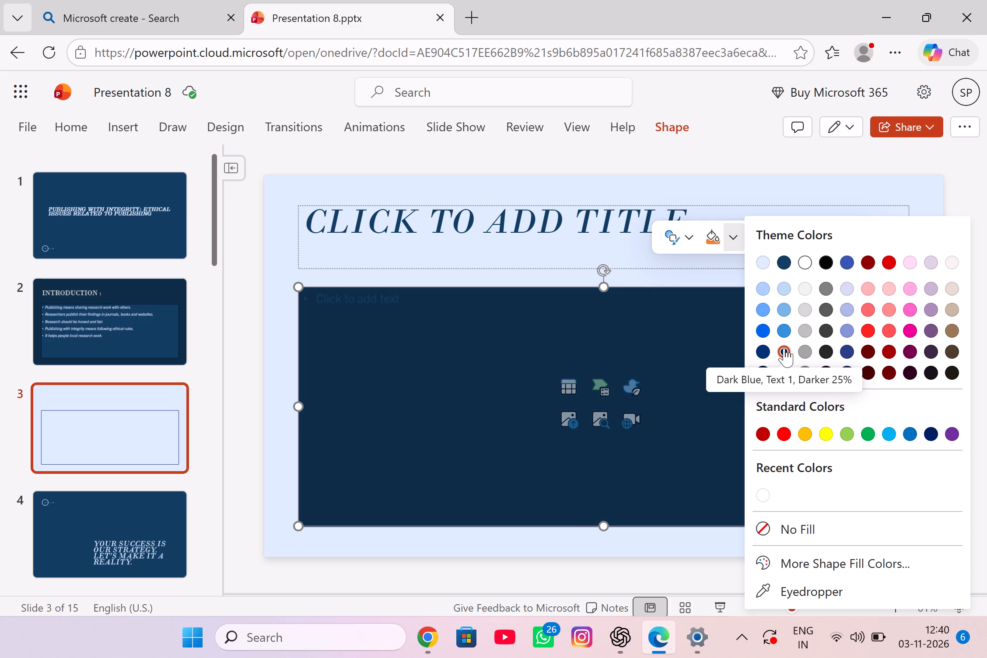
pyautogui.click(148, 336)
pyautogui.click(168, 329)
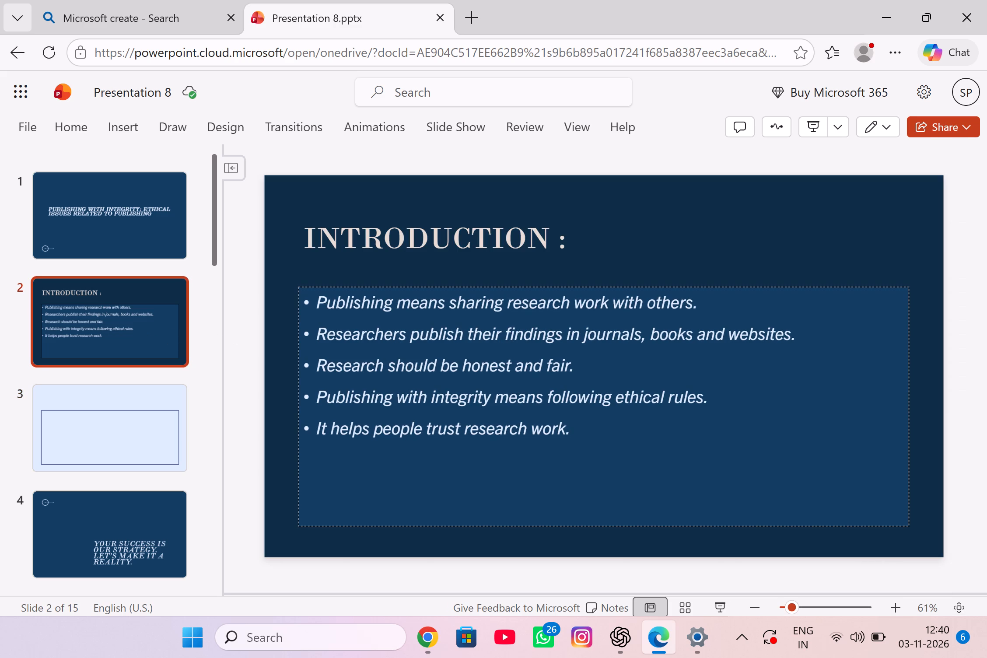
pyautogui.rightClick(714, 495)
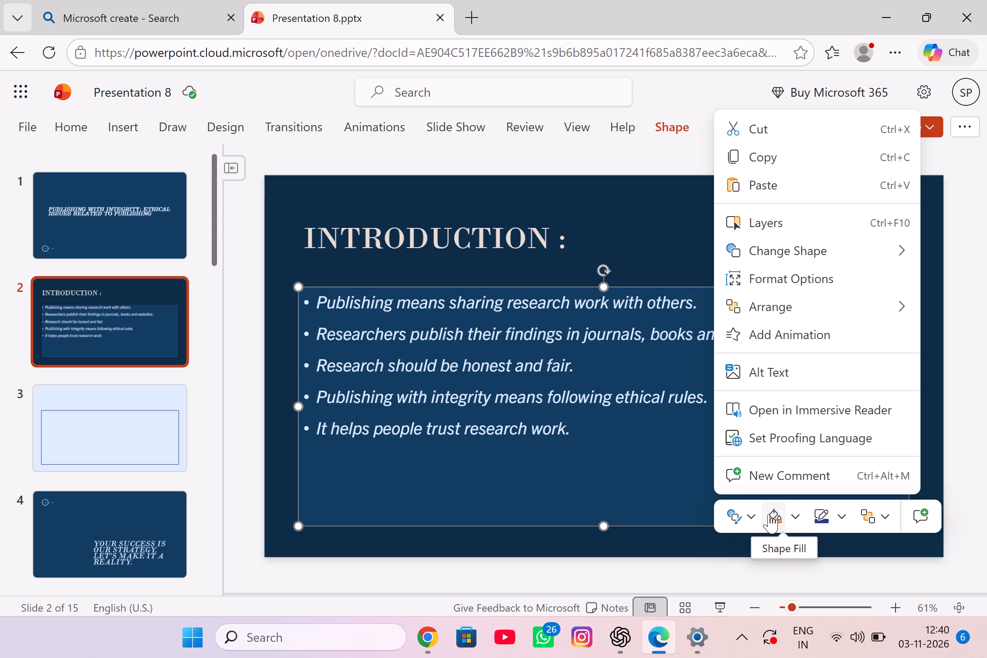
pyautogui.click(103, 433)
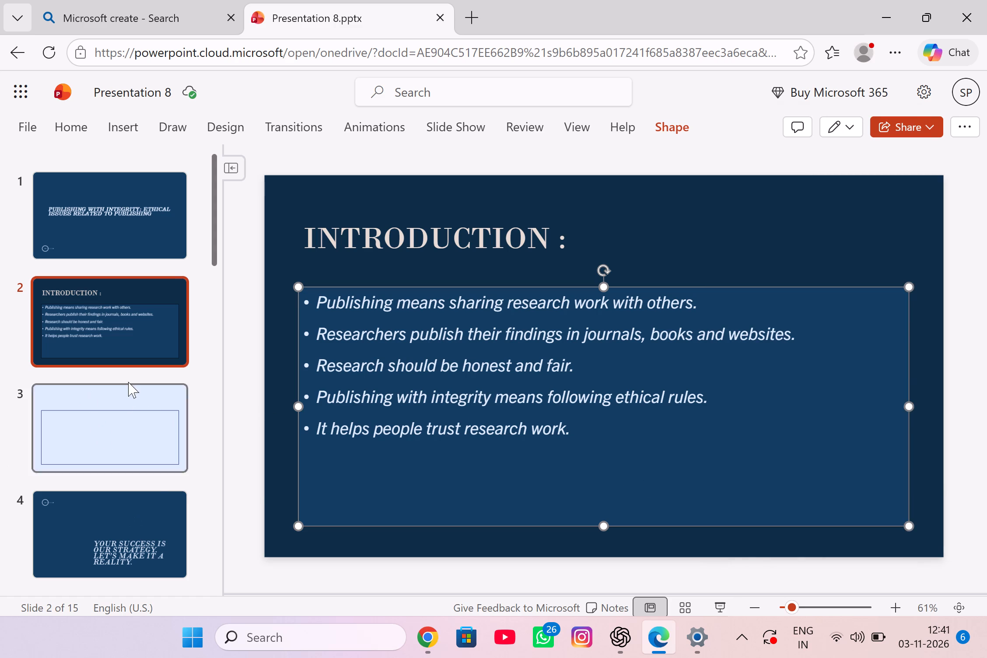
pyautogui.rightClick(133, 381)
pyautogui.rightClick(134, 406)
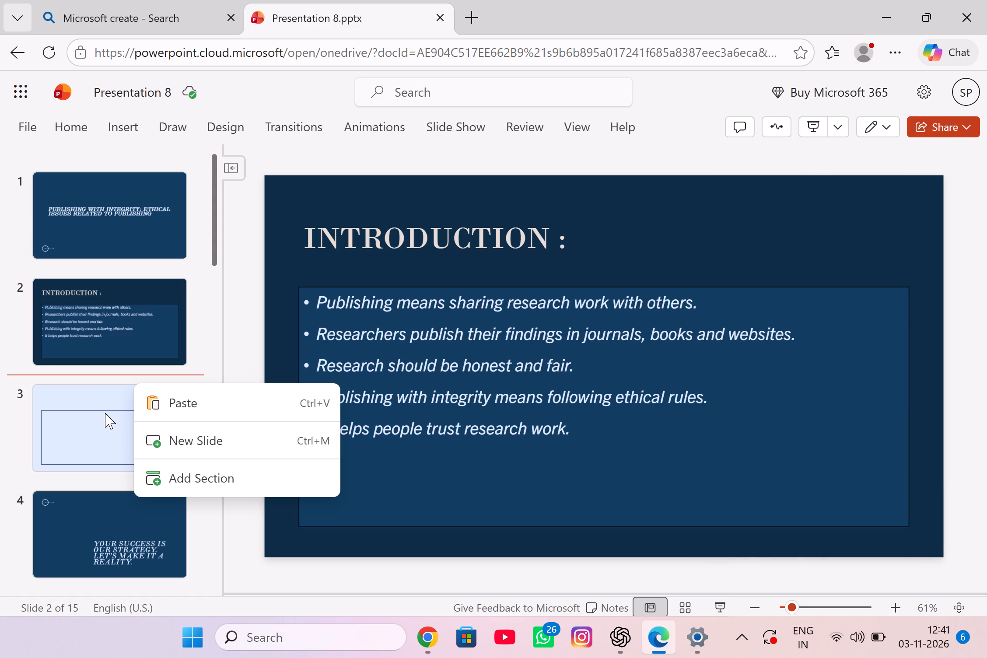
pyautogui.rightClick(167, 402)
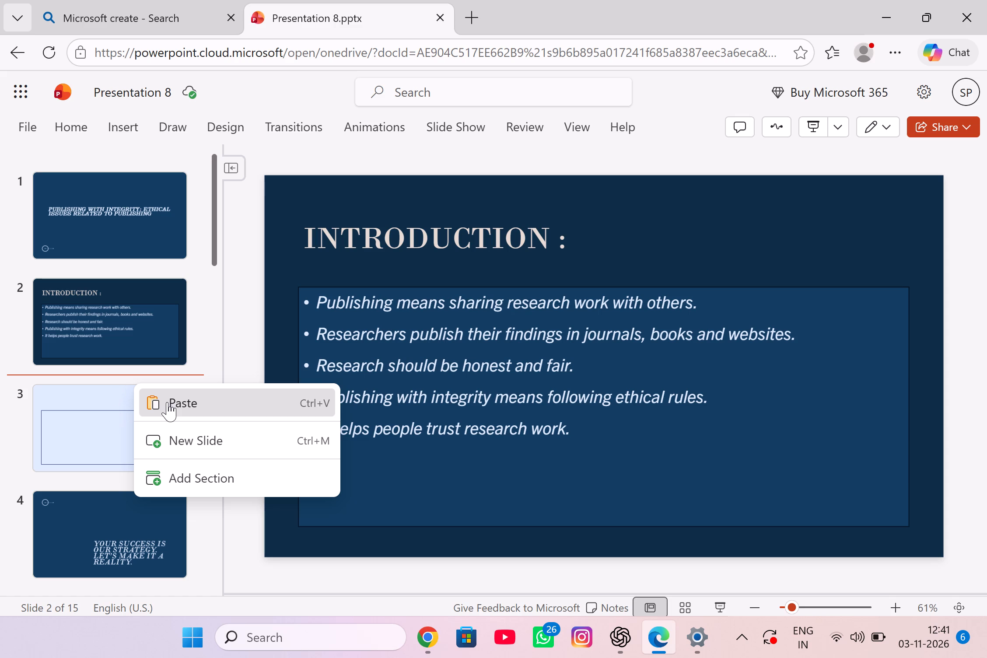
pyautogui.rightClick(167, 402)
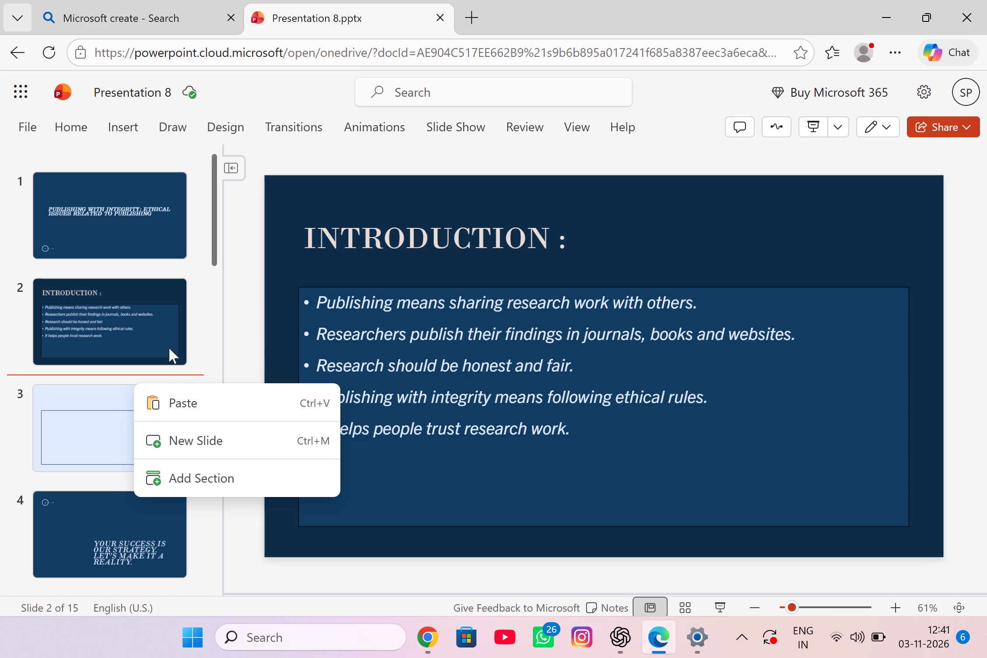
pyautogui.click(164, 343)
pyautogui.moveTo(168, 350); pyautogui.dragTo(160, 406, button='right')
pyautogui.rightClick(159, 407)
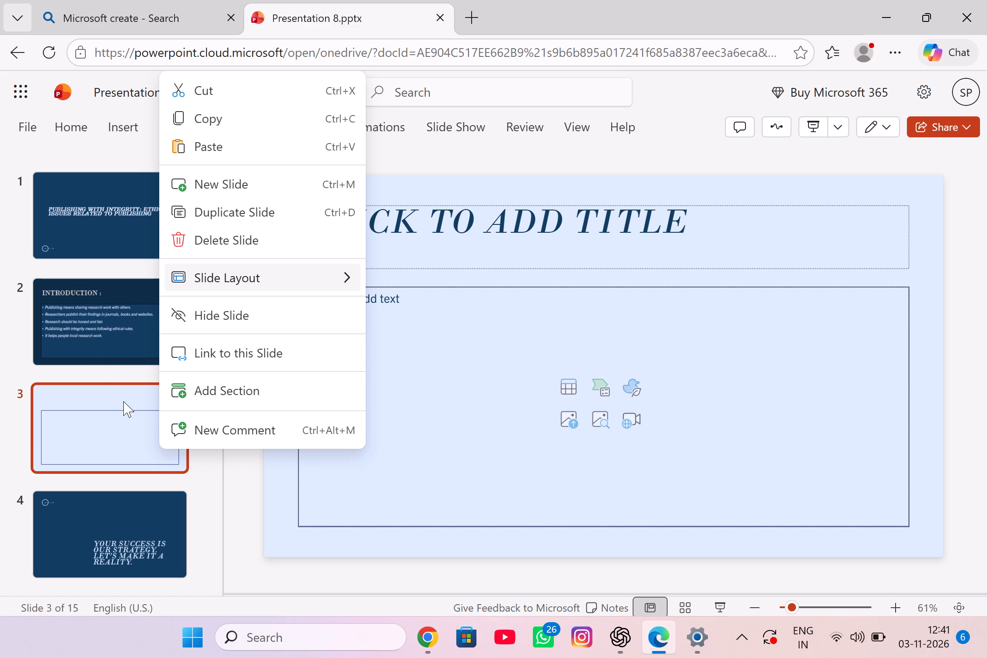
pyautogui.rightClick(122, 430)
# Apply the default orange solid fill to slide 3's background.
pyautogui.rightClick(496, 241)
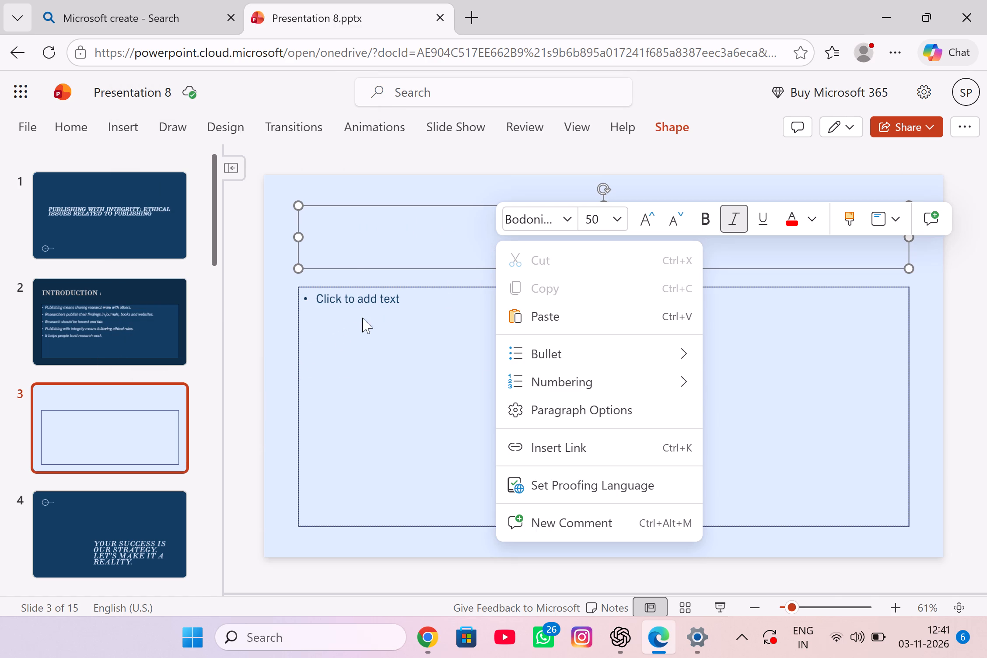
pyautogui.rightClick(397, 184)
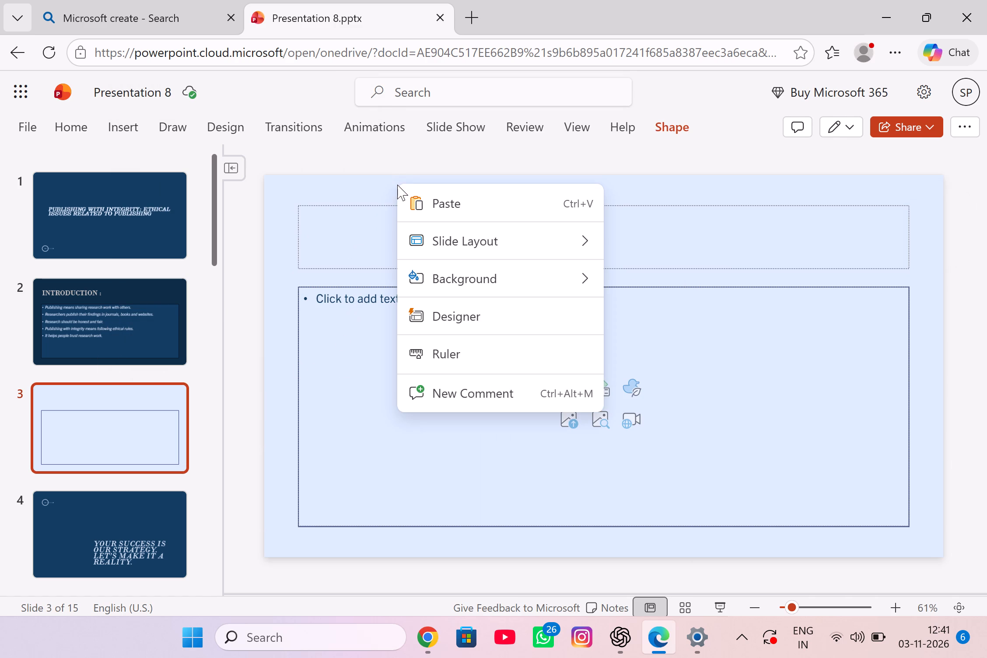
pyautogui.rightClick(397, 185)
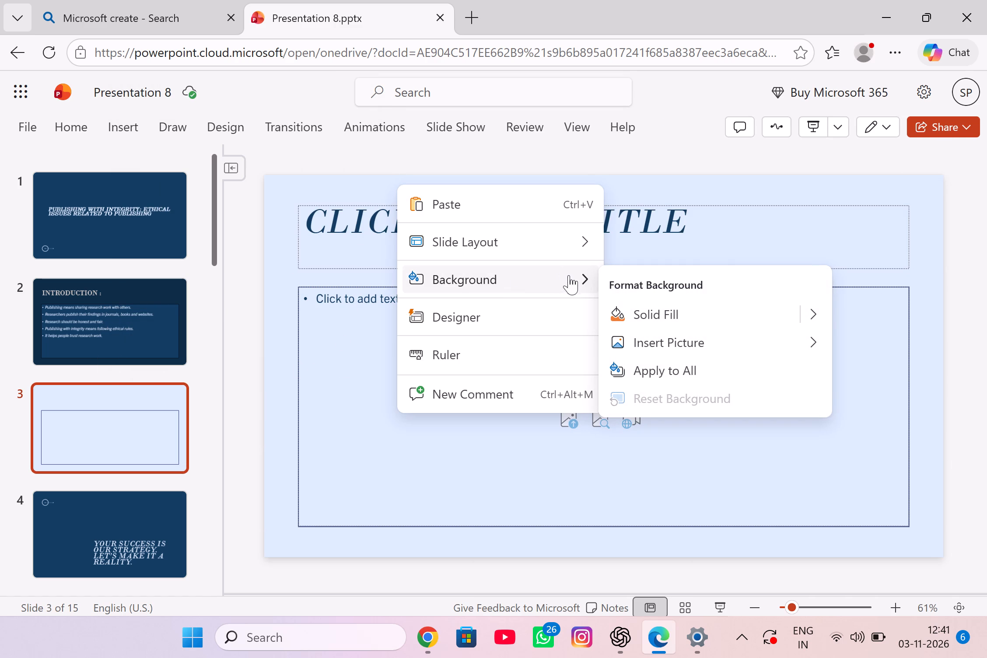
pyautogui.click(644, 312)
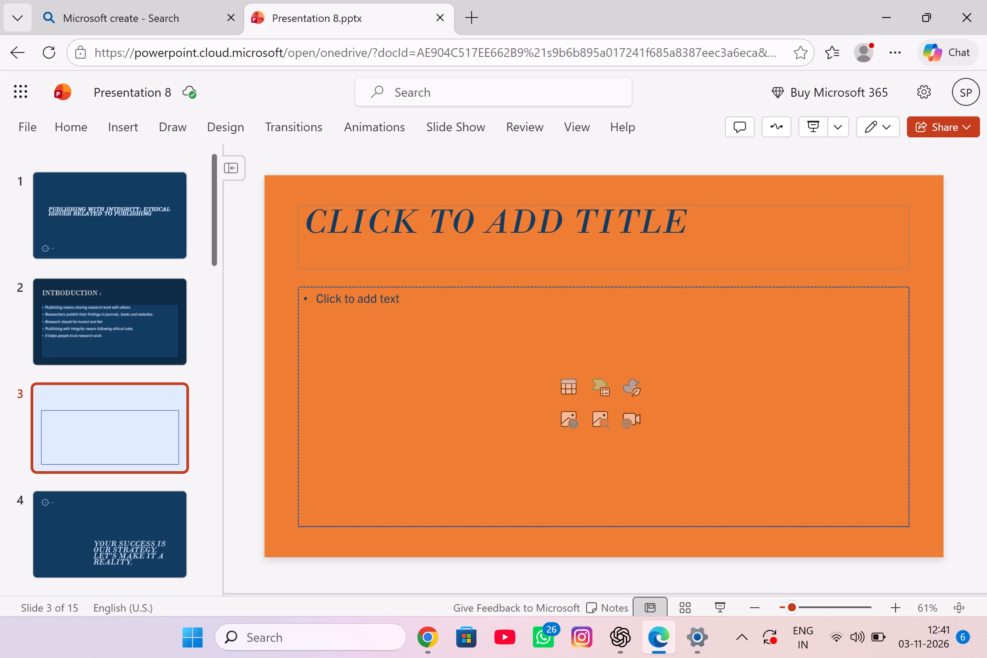
# Set slide 3's background to a solid fill of Dark Blue, Text 1, Darker 25%.
pyautogui.rightClick(690, 191)
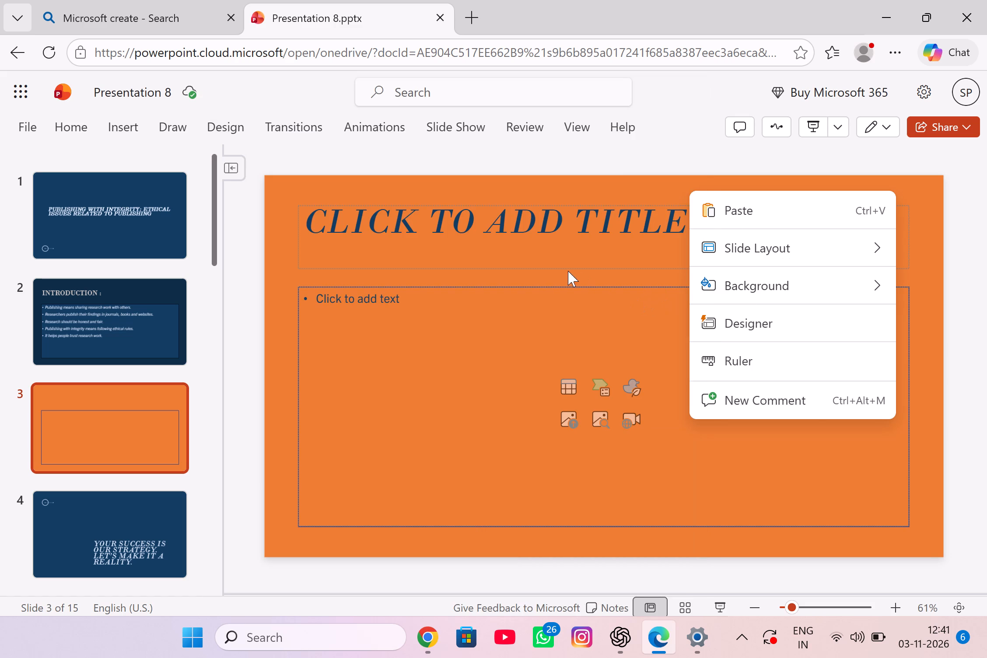
pyautogui.rightClick(878, 289)
pyautogui.click(606, 194)
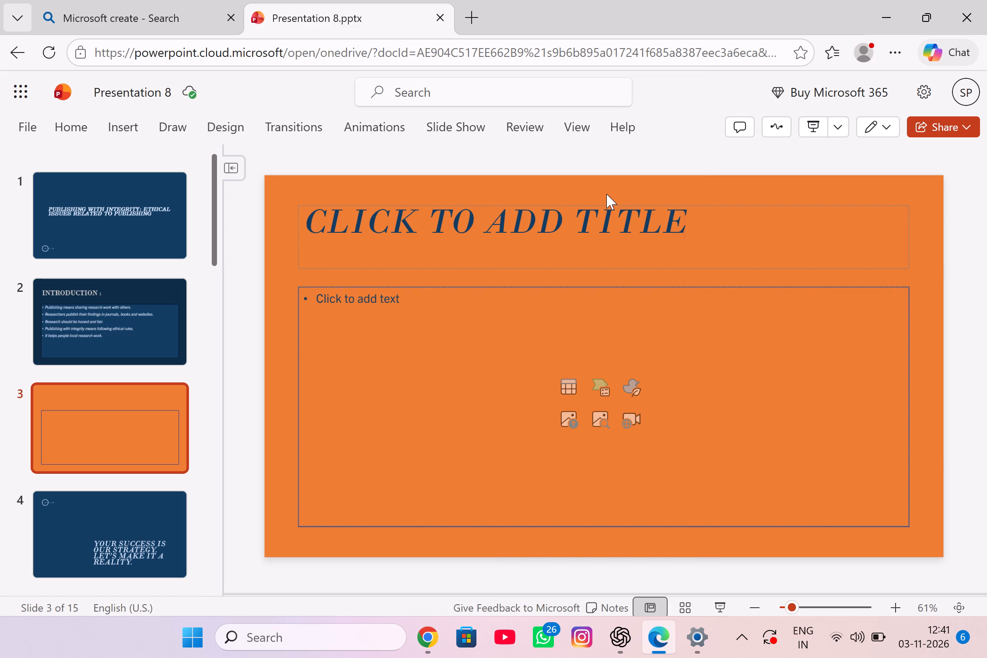
pyautogui.moveTo(606, 195); pyautogui.dragTo(605, 199, button='right')
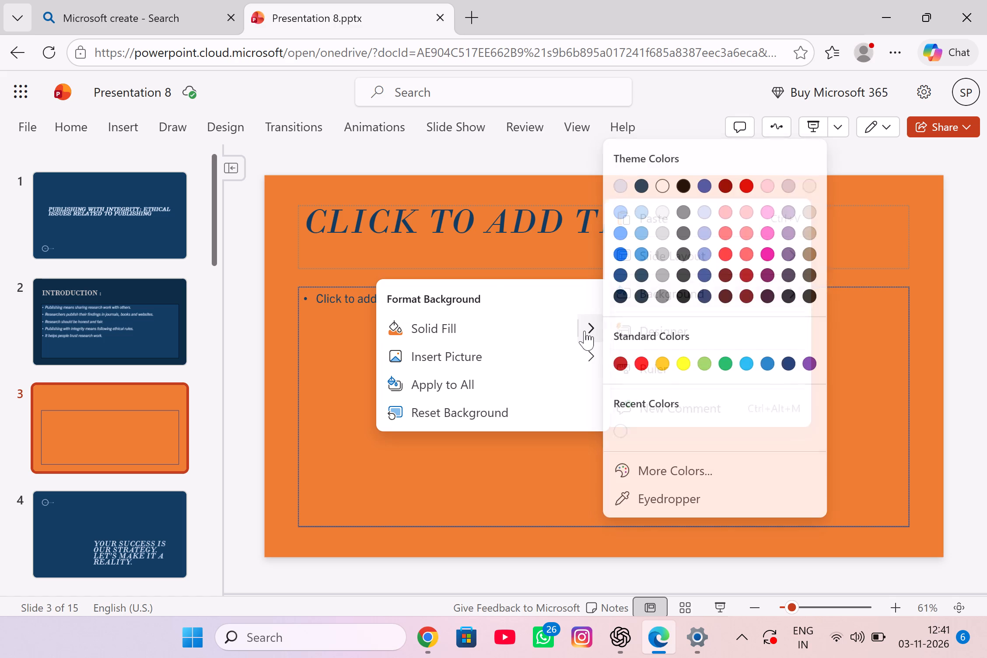
pyautogui.rightClick(642, 278)
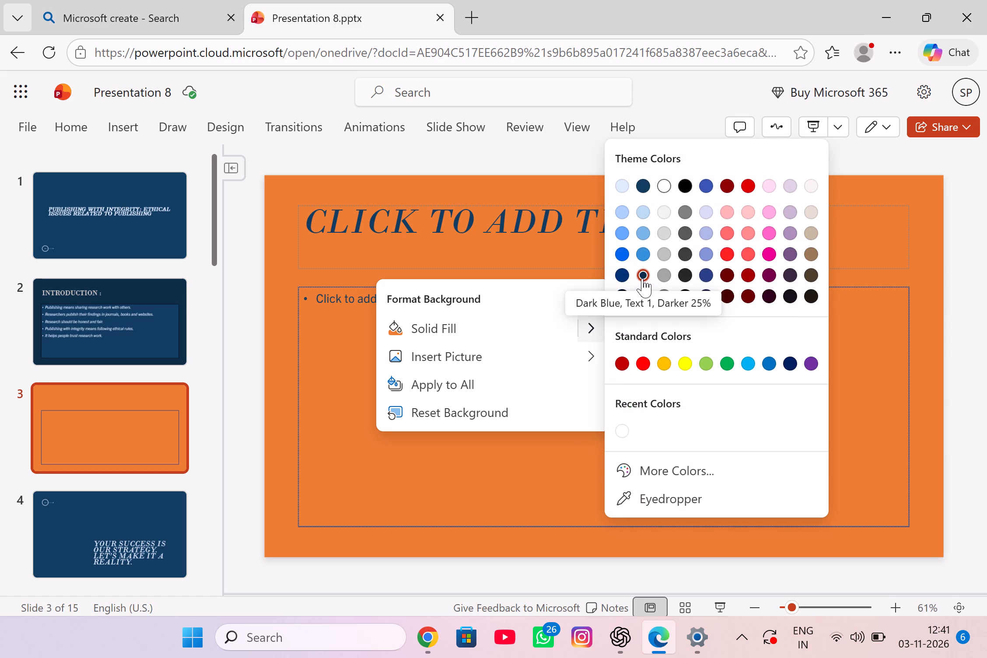
pyautogui.rightClick(615, 274)
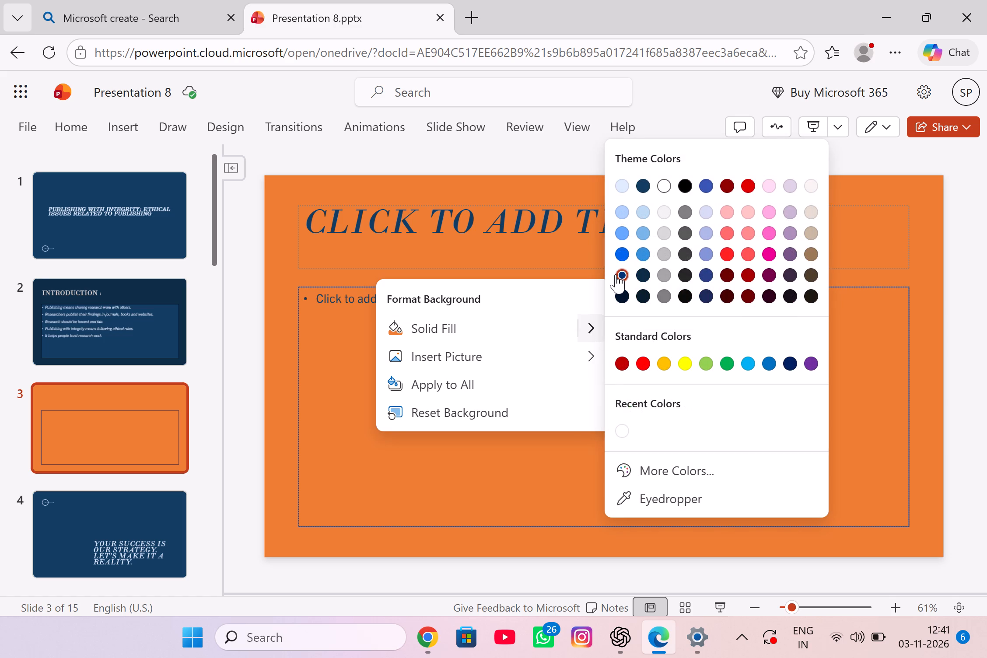
pyautogui.rightClick(619, 277)
pyautogui.rightClick(587, 323)
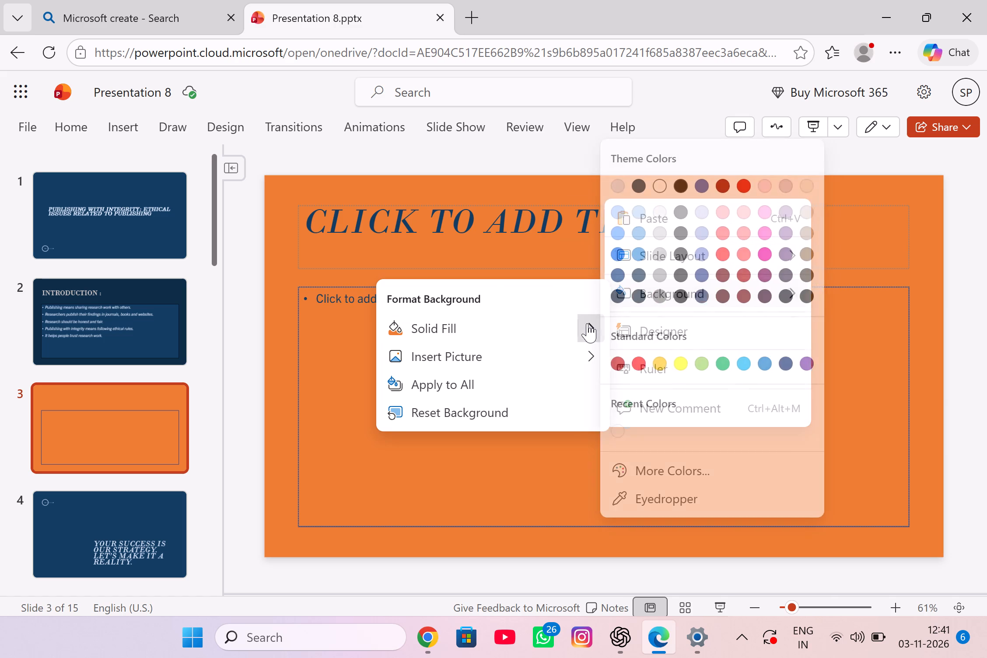
pyautogui.rightClick(624, 274)
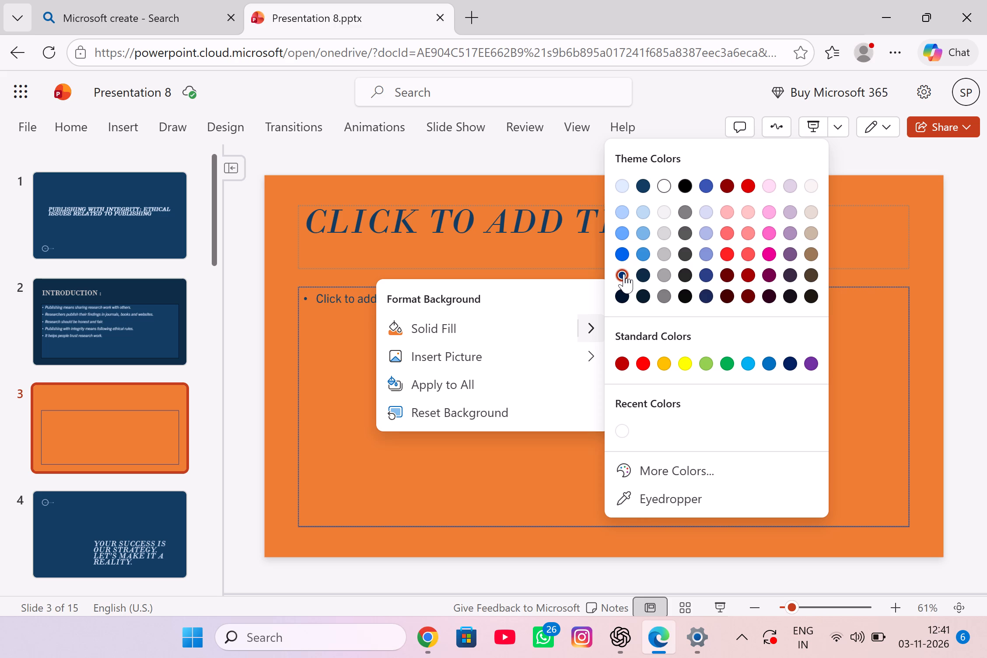
pyautogui.rightClick(650, 296)
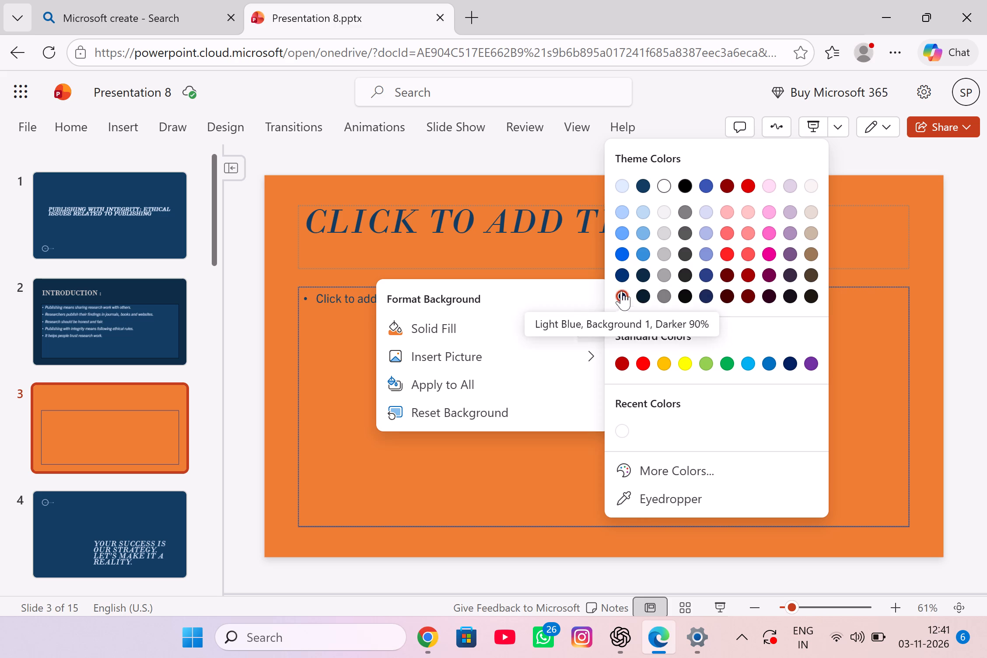
pyautogui.rightClick(623, 190)
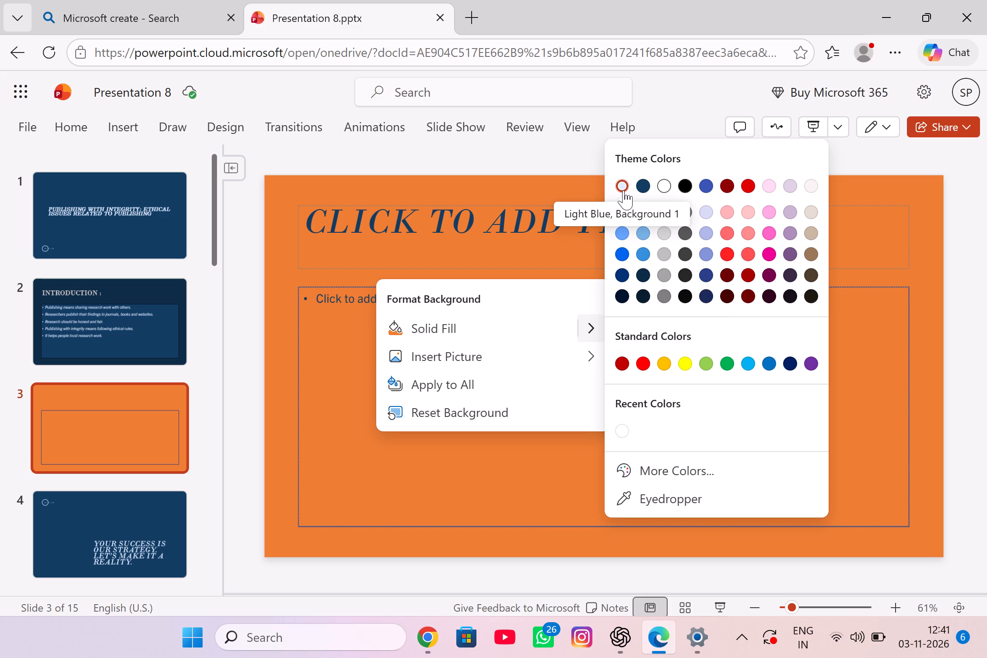
pyautogui.rightClick(918, 218)
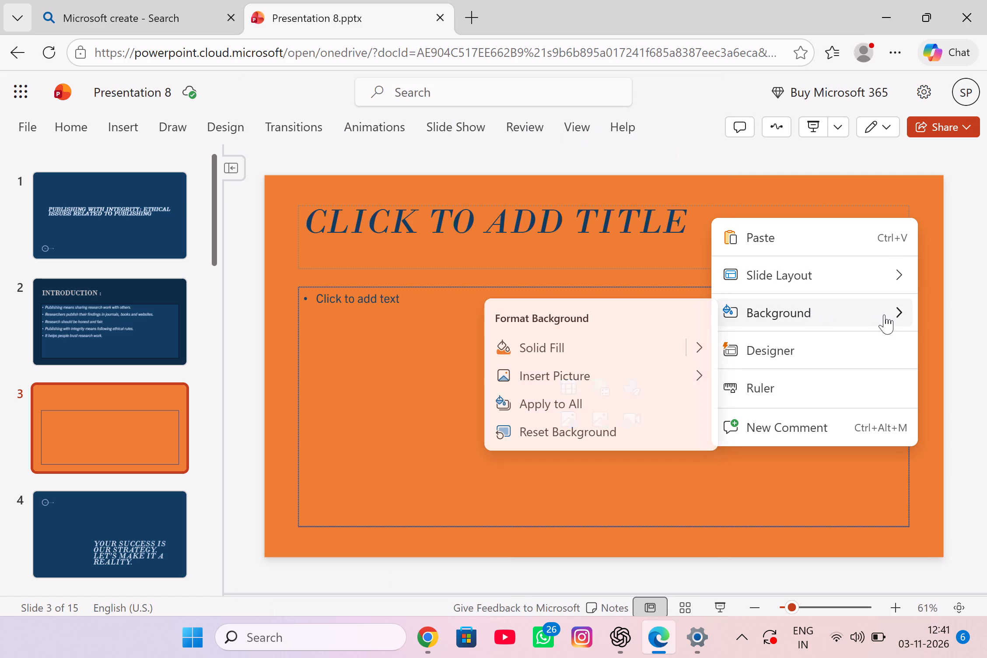
pyautogui.rightClick(690, 348)
pyautogui.rightClick(748, 296)
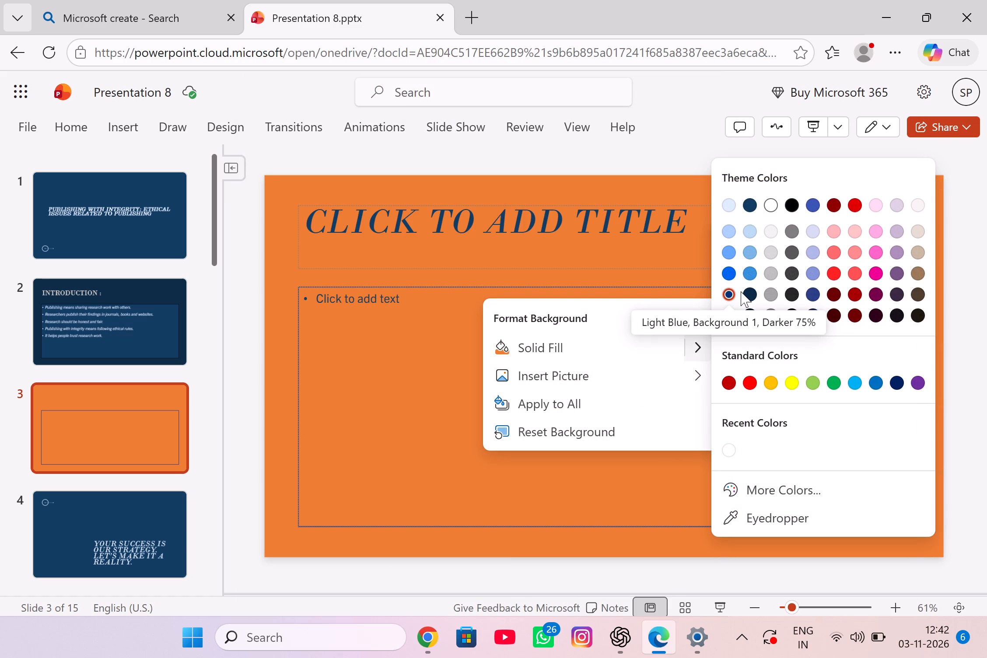
pyautogui.click(743, 291)
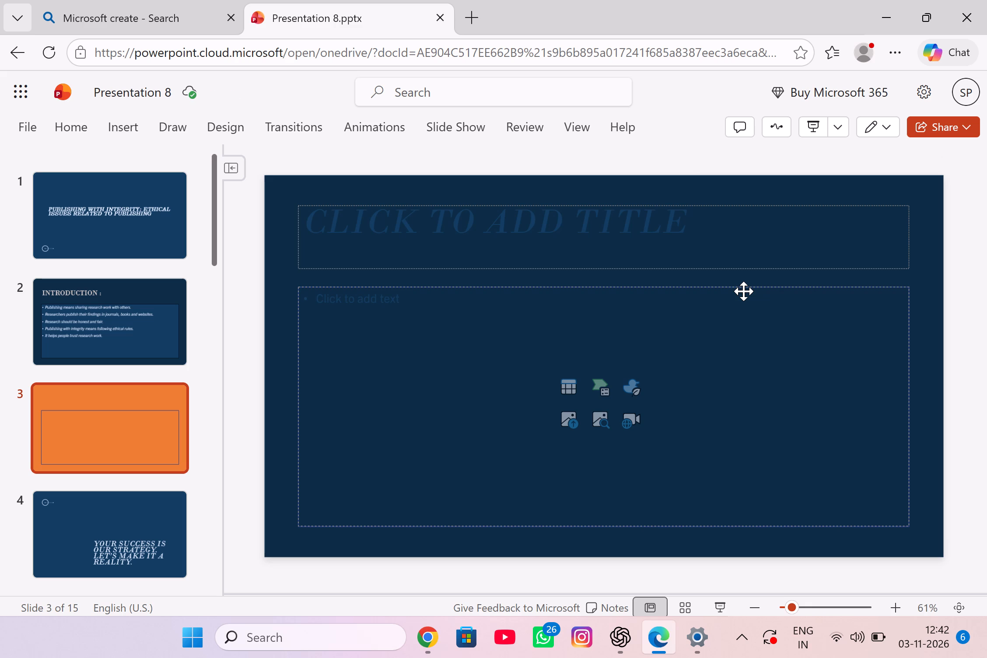
# Compare slide 3 with the Introduction slide and examine the formatting options of the Introduction slide's body text placeholder.
pyautogui.click(149, 287)
pyautogui.click(149, 402)
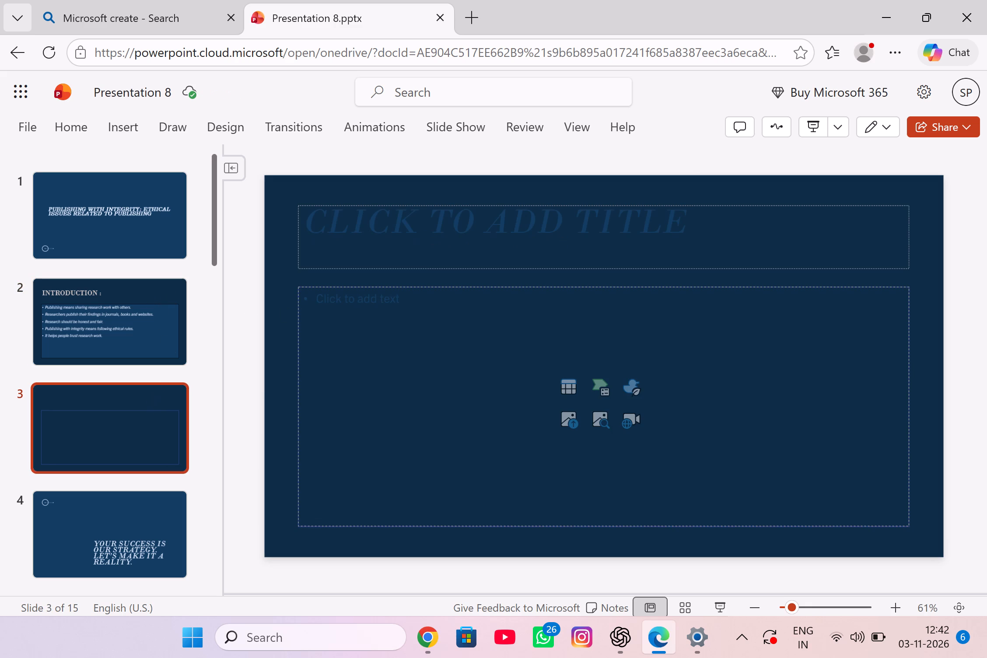
pyautogui.rightClick(479, 403)
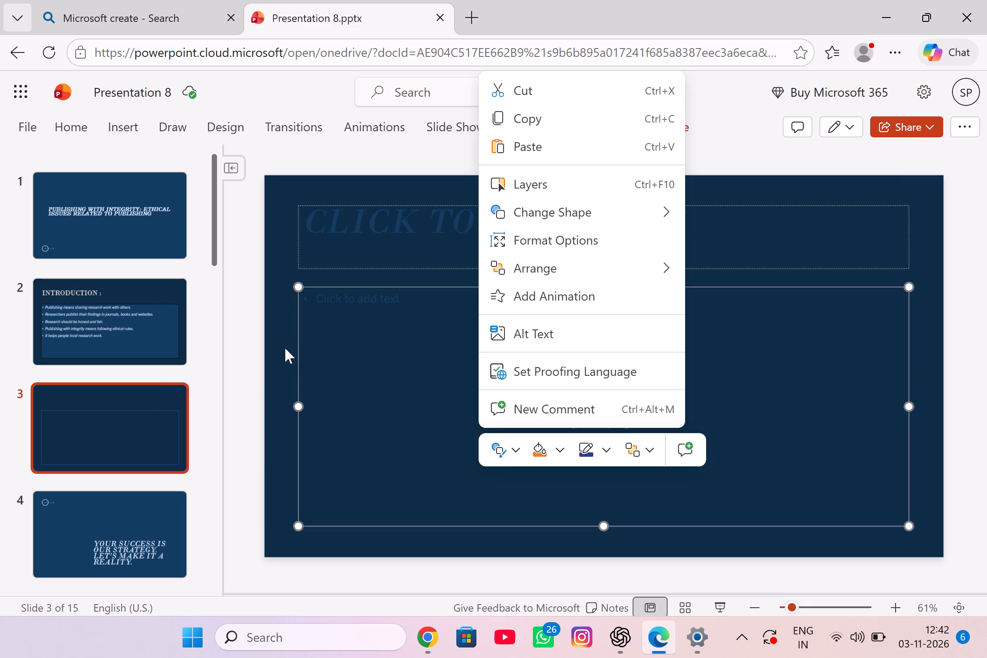
pyautogui.rightClick(145, 294)
pyautogui.rightClick(623, 461)
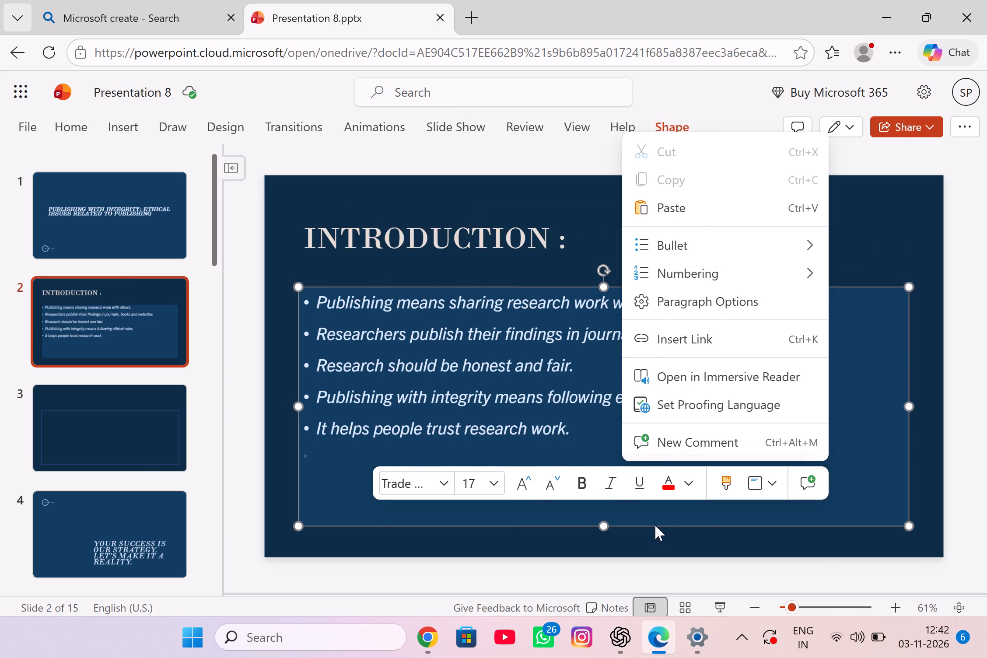
pyautogui.rightClick(893, 430)
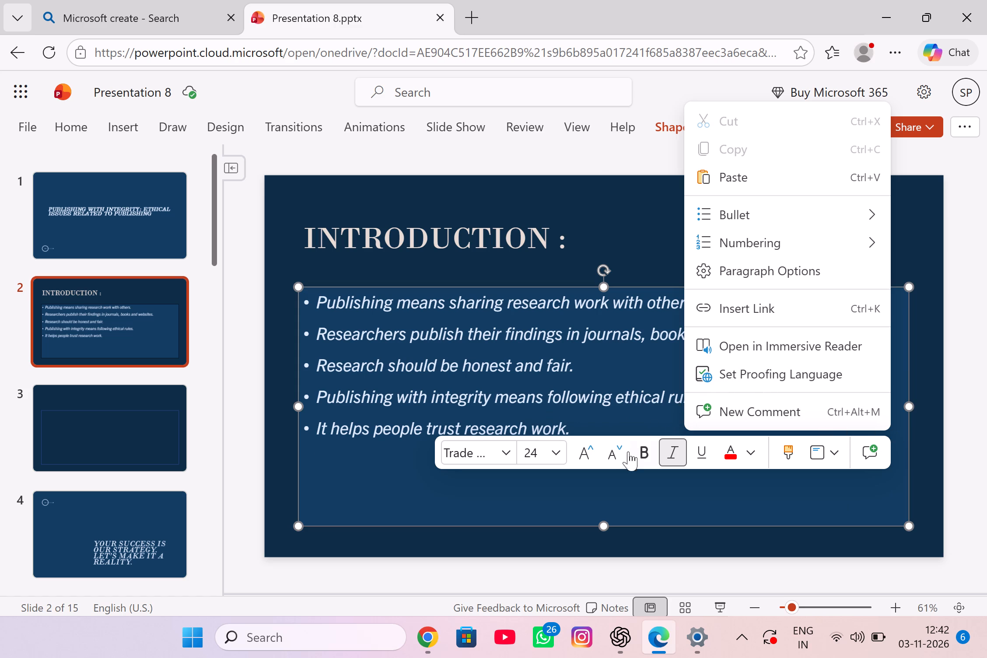
pyautogui.rightClick(831, 483)
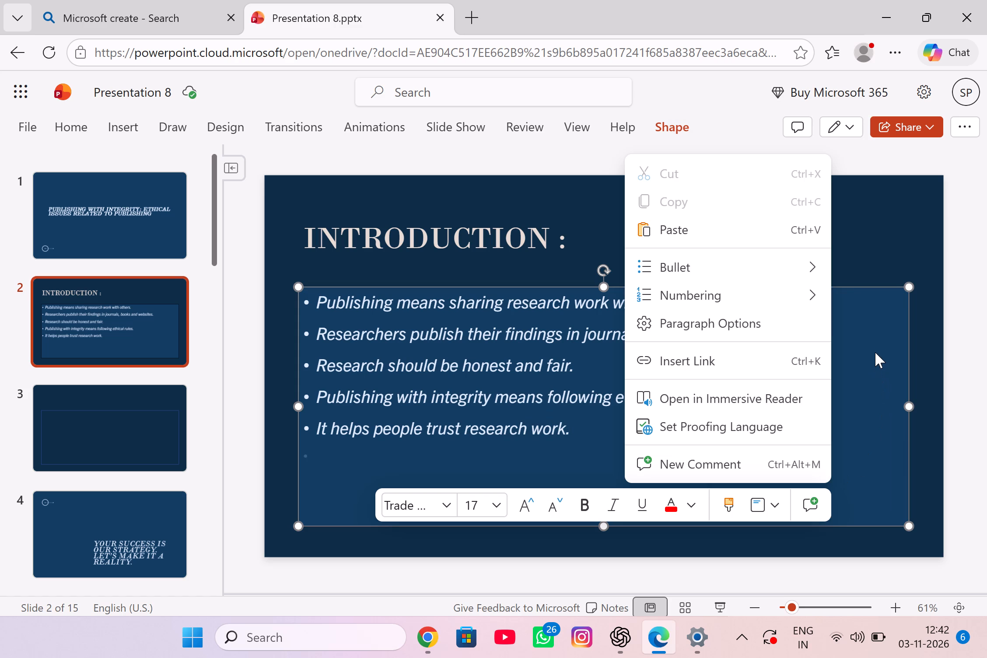
pyautogui.rightClick(899, 316)
pyautogui.rightClick(899, 316)
pyautogui.rightClick(897, 318)
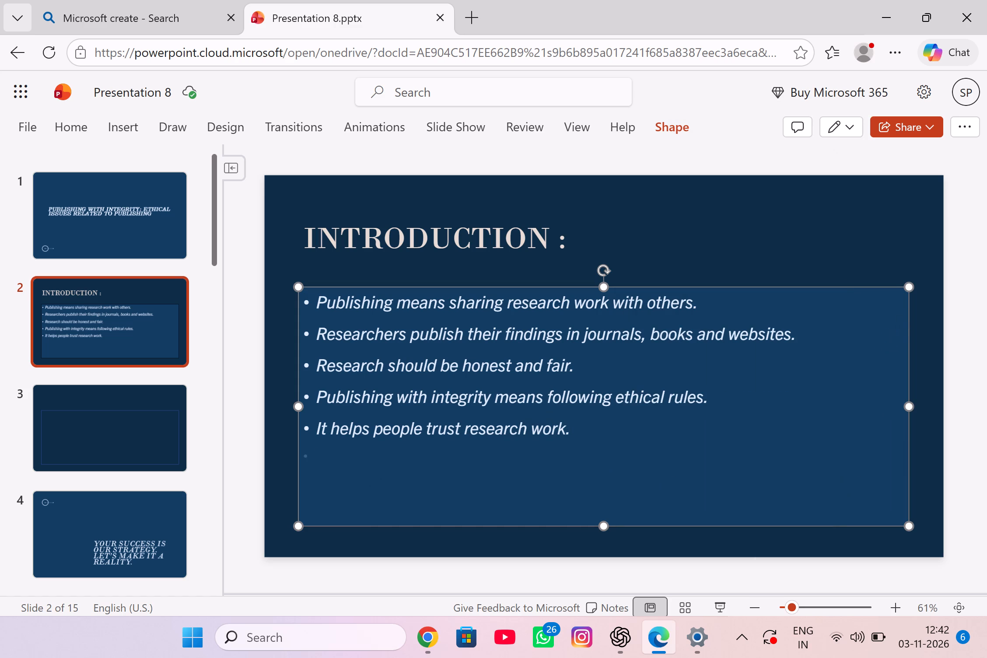
pyautogui.rightClick(886, 320)
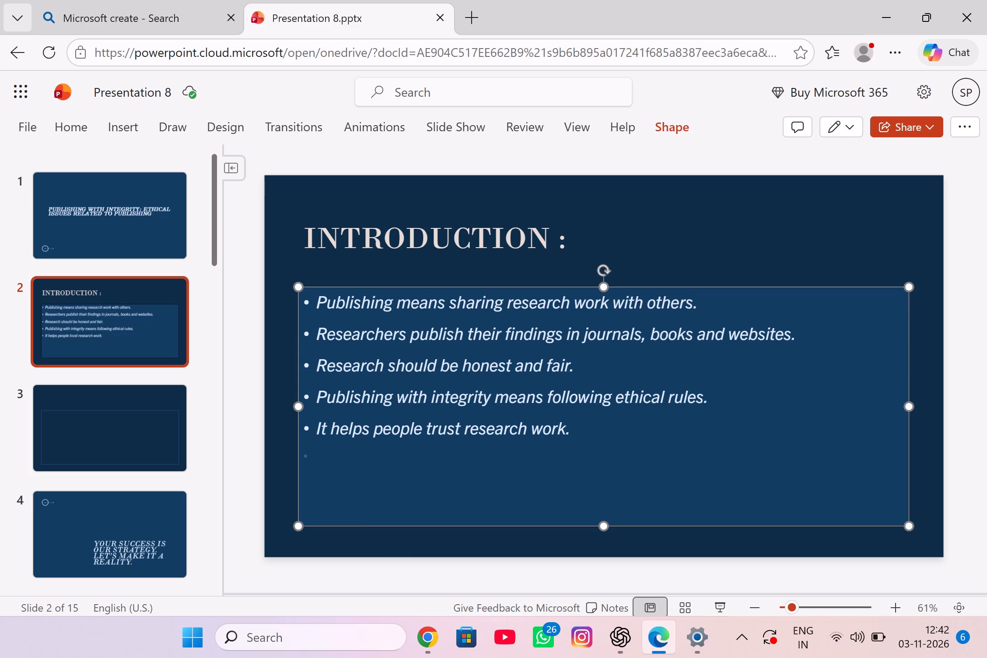
pyautogui.click(885, 322)
pyautogui.rightClick(876, 327)
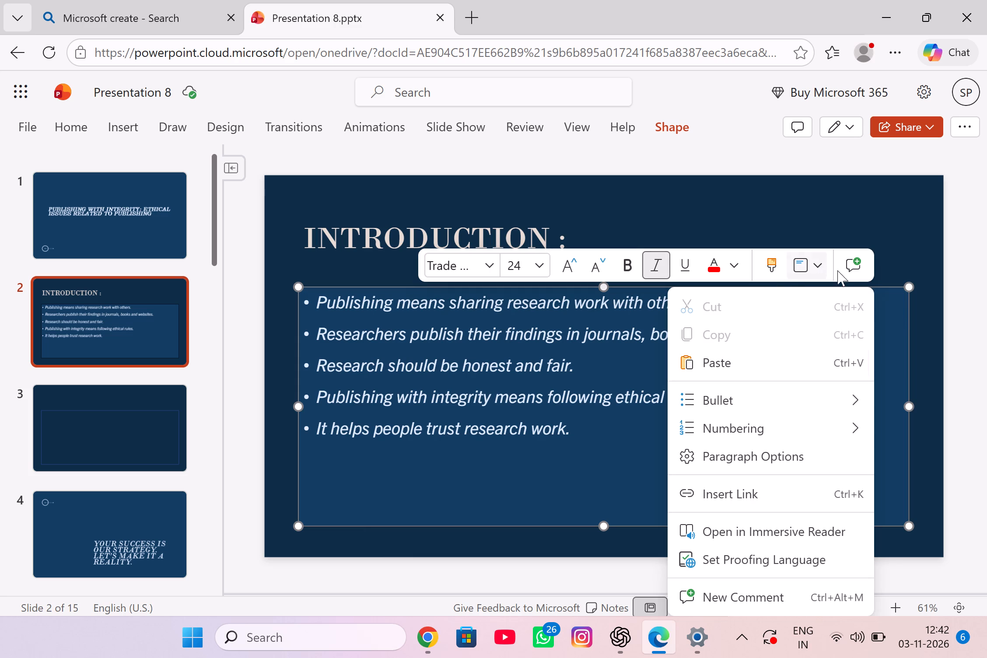
pyautogui.scroll(-3, 866, 446)
# Apply the Dark Blue, Text 1, Darker 25% solid fill to the Introduction slide's background.
pyautogui.rightClick(909, 245)
pyautogui.rightClick(909, 245)
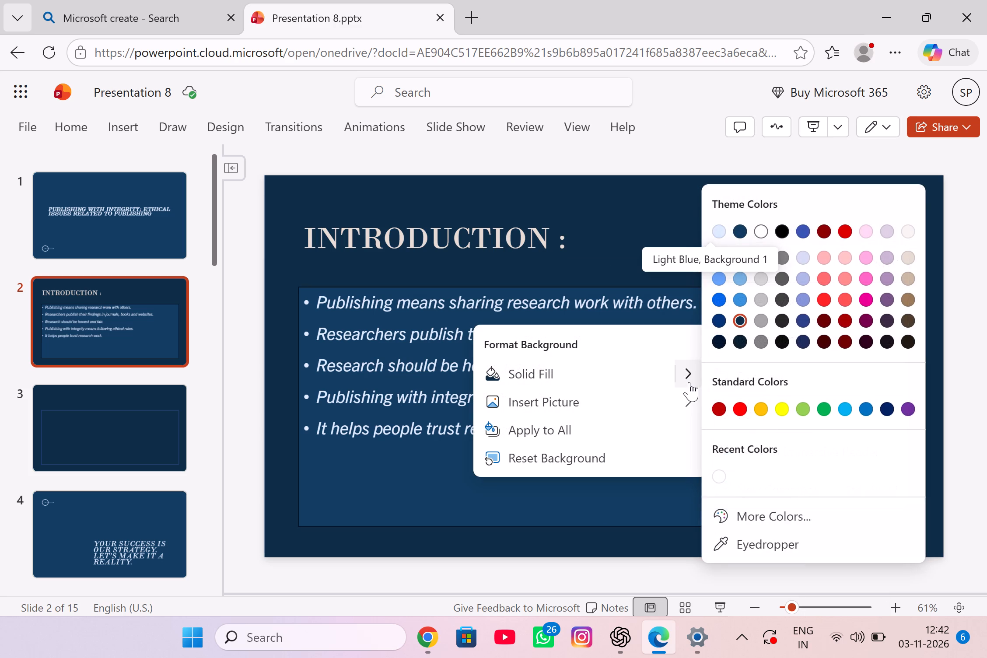
pyautogui.click(735, 321)
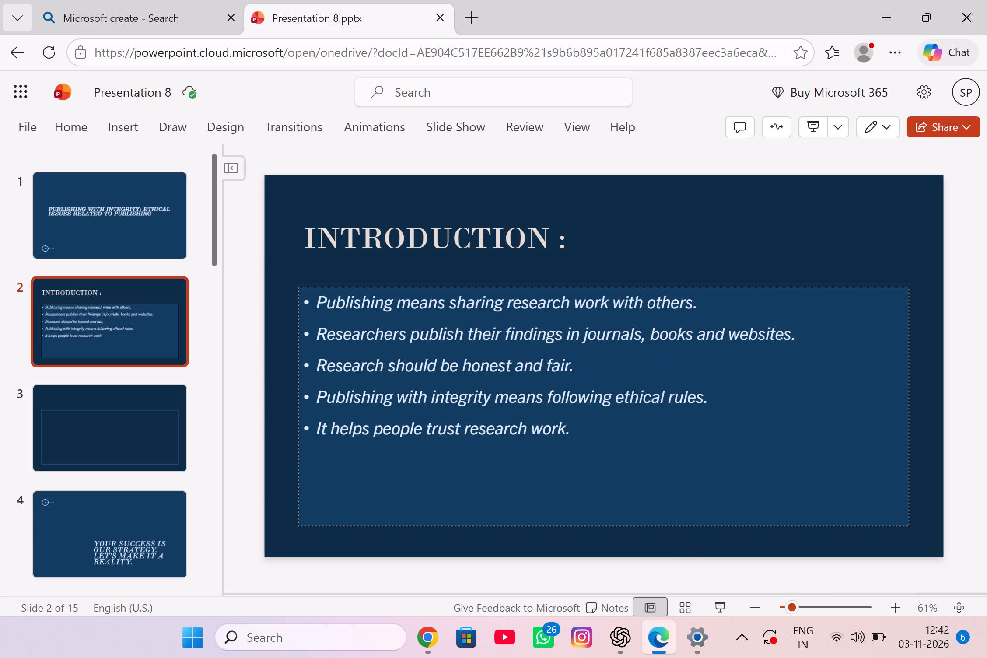
pyautogui.click(780, 301)
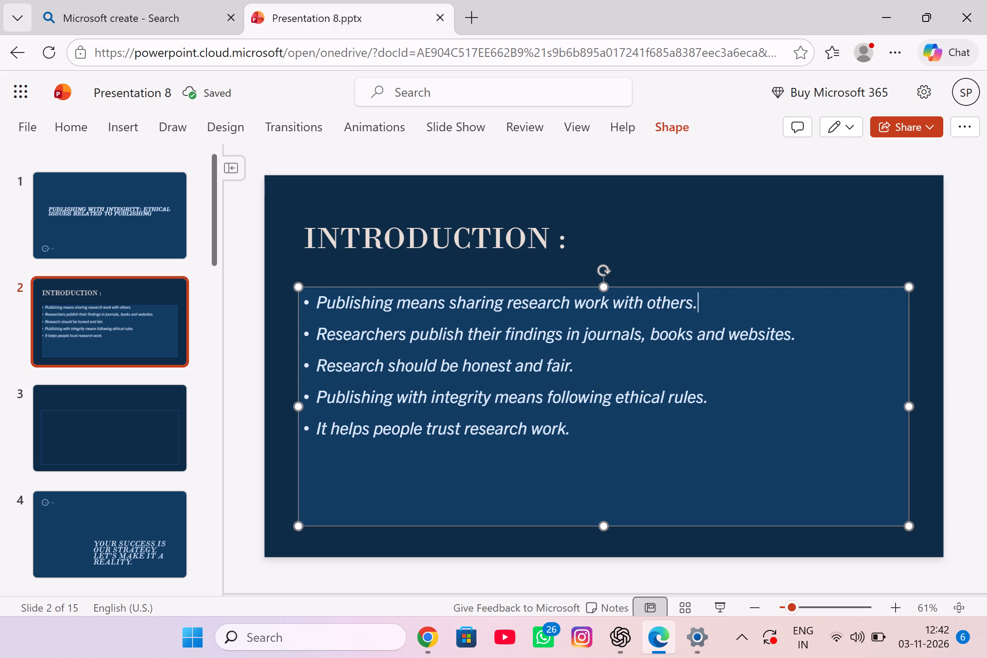
pyautogui.click(152, 411)
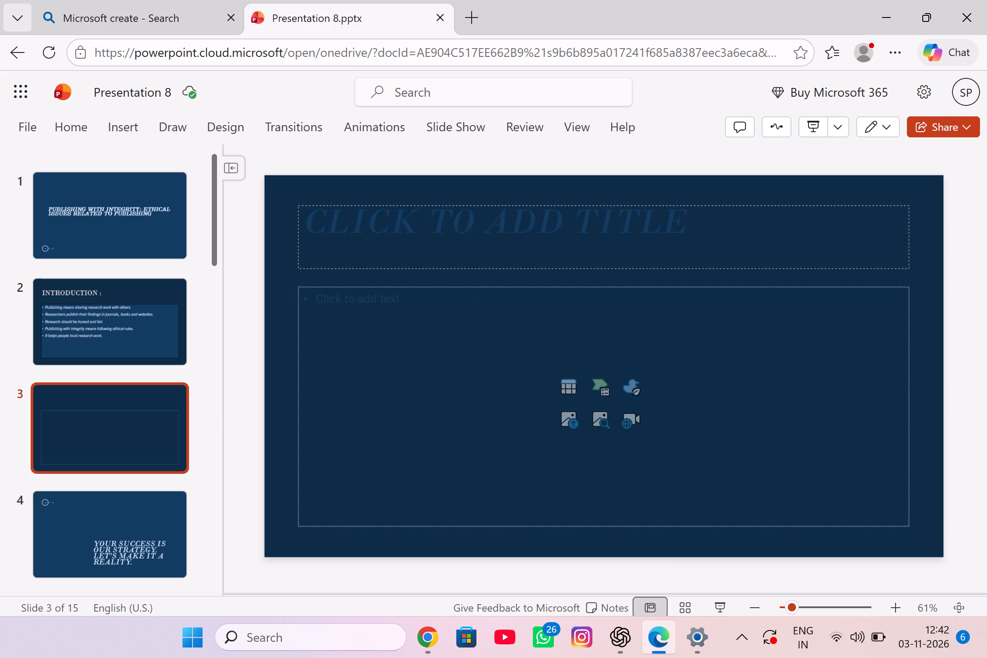
pyautogui.rightClick(529, 259)
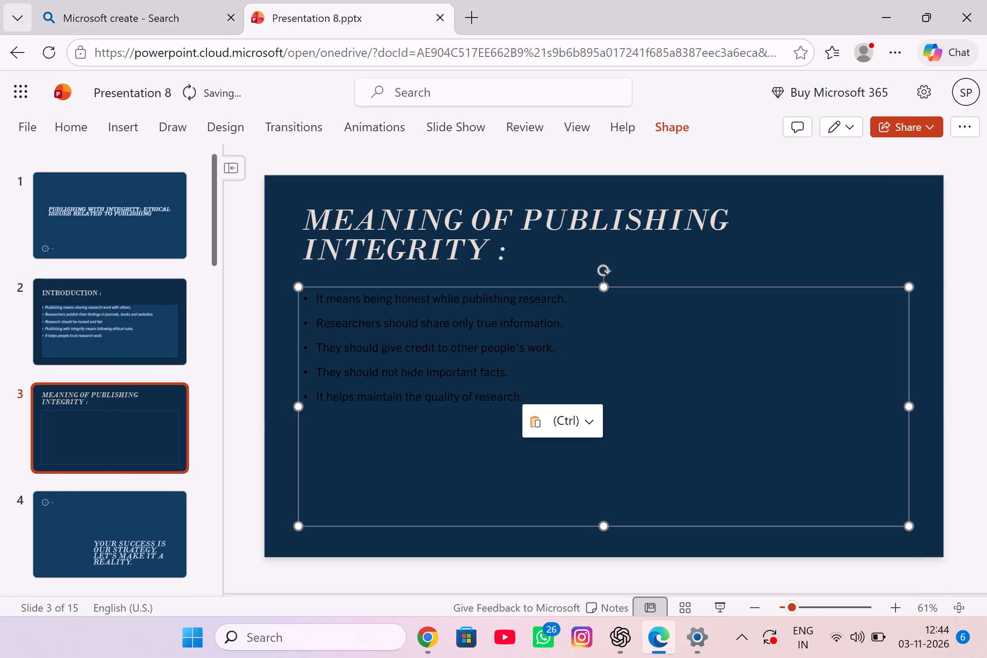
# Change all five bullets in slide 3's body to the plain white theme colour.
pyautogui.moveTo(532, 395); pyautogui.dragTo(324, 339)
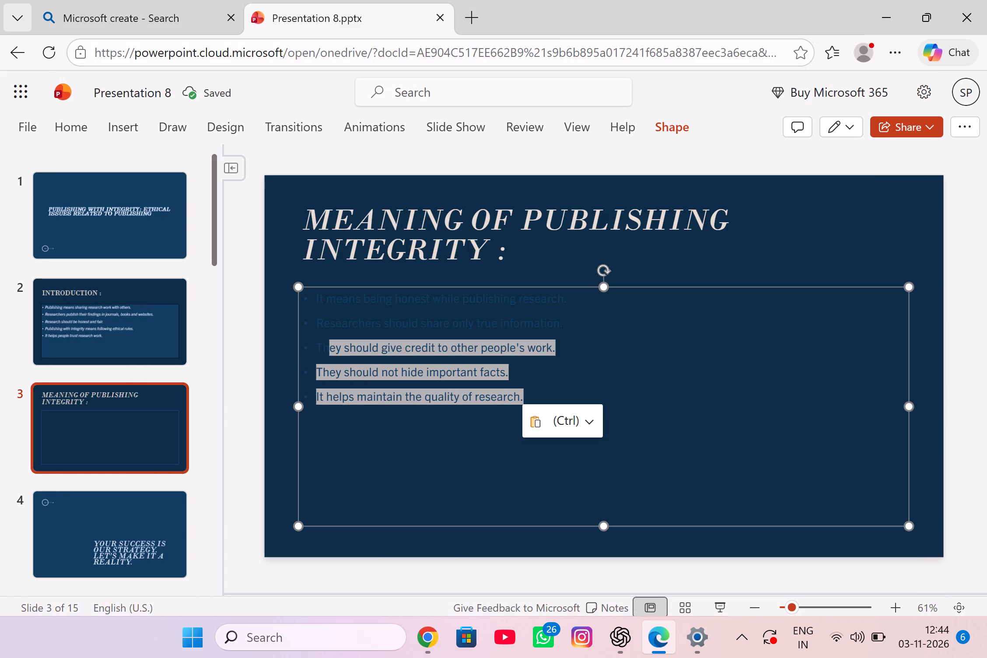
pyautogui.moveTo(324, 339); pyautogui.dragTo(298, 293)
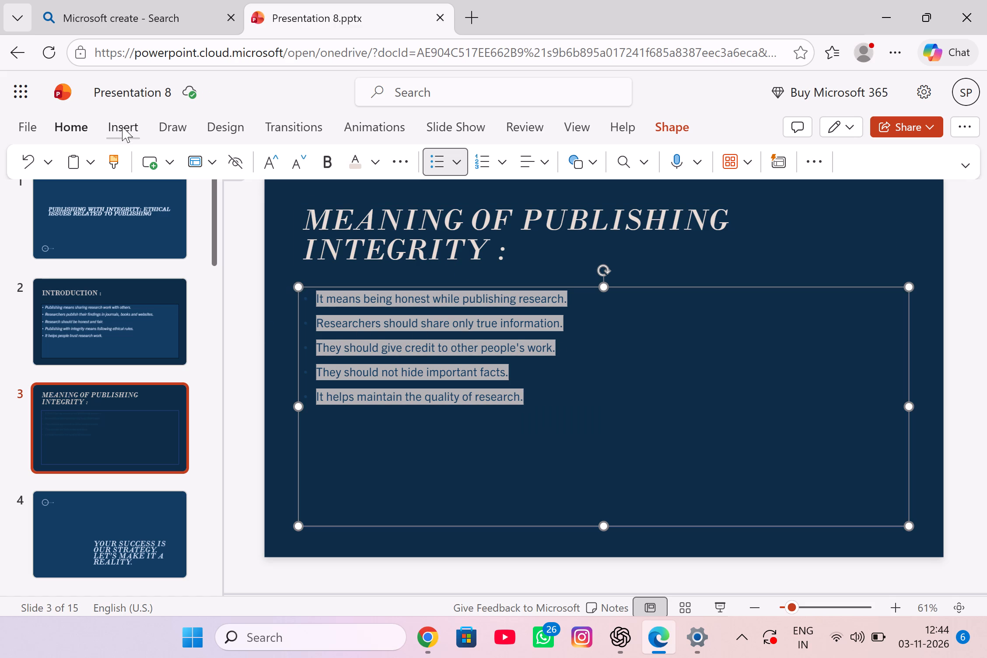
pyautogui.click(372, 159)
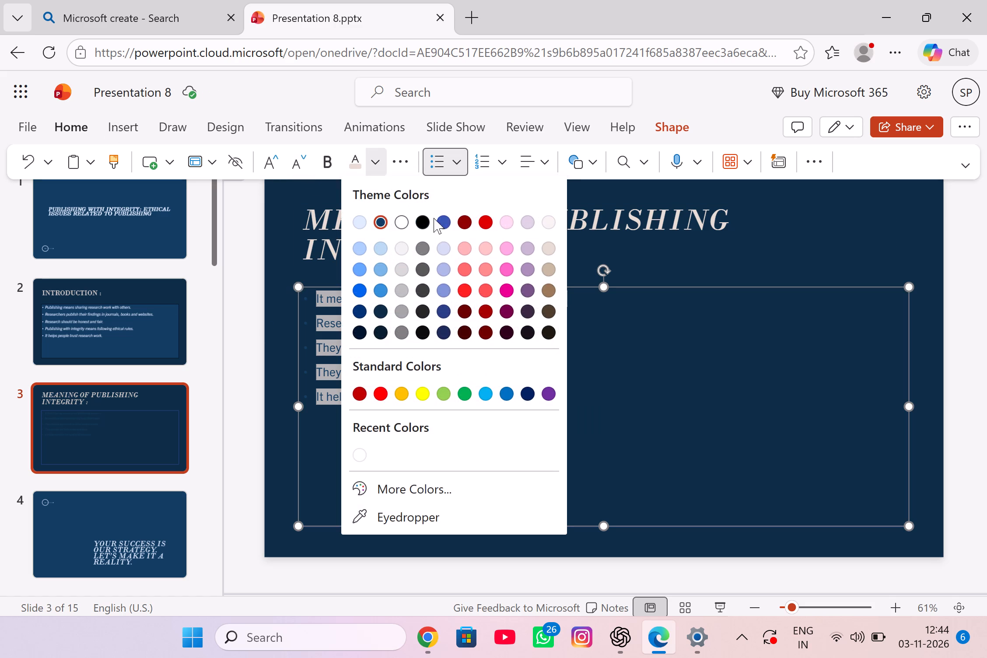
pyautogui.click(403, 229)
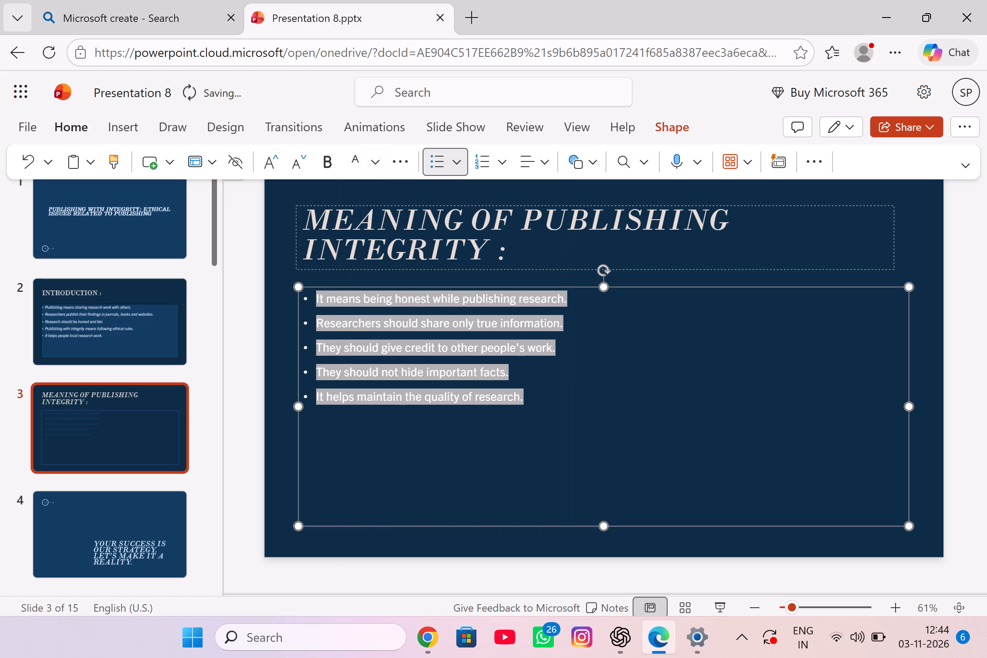
# Compare with the Introduction slide's body, and recolour all of slide 3's bullet text to White, Accent 6.
pyautogui.click(157, 313)
pyautogui.click(126, 427)
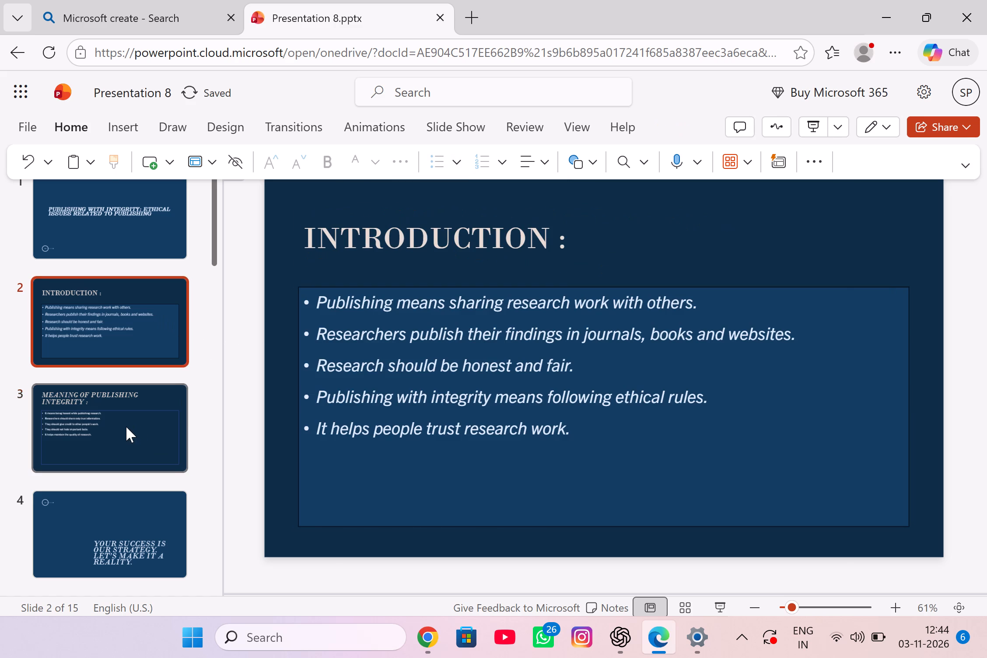
pyautogui.moveTo(531, 403); pyautogui.dragTo(301, 297)
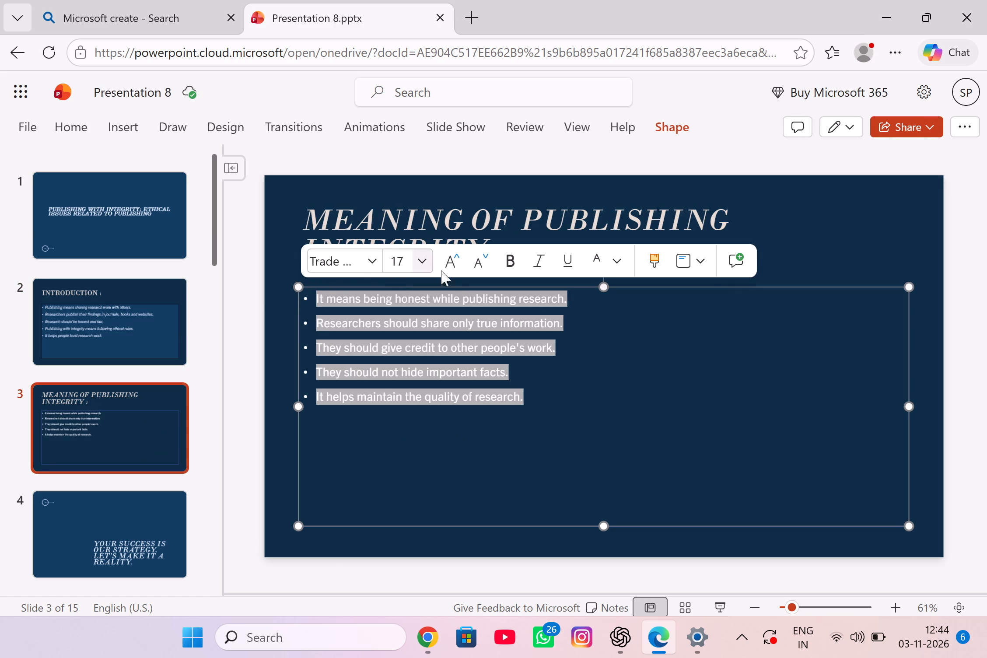
pyautogui.click(617, 258)
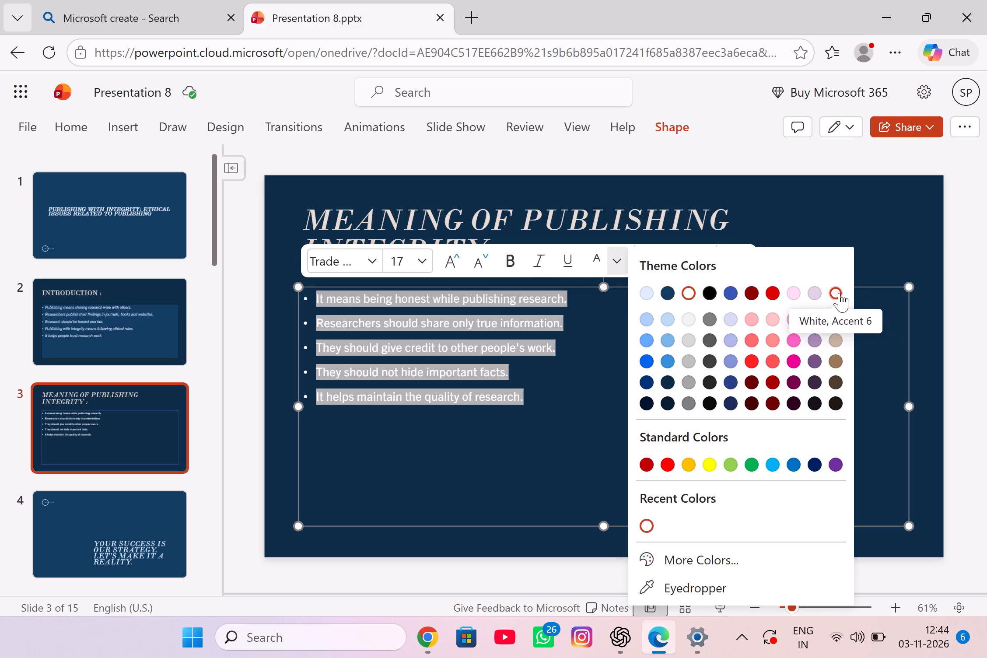
pyautogui.click(839, 293)
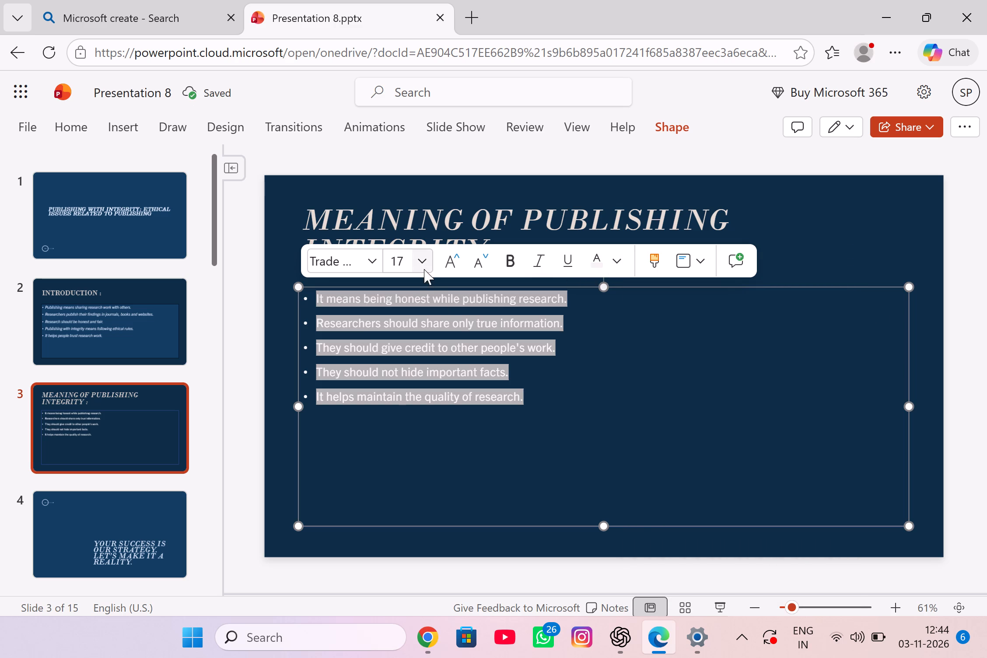
# Set the font size of all five bullets in slide 3's body to 24.
pyautogui.click(476, 259)
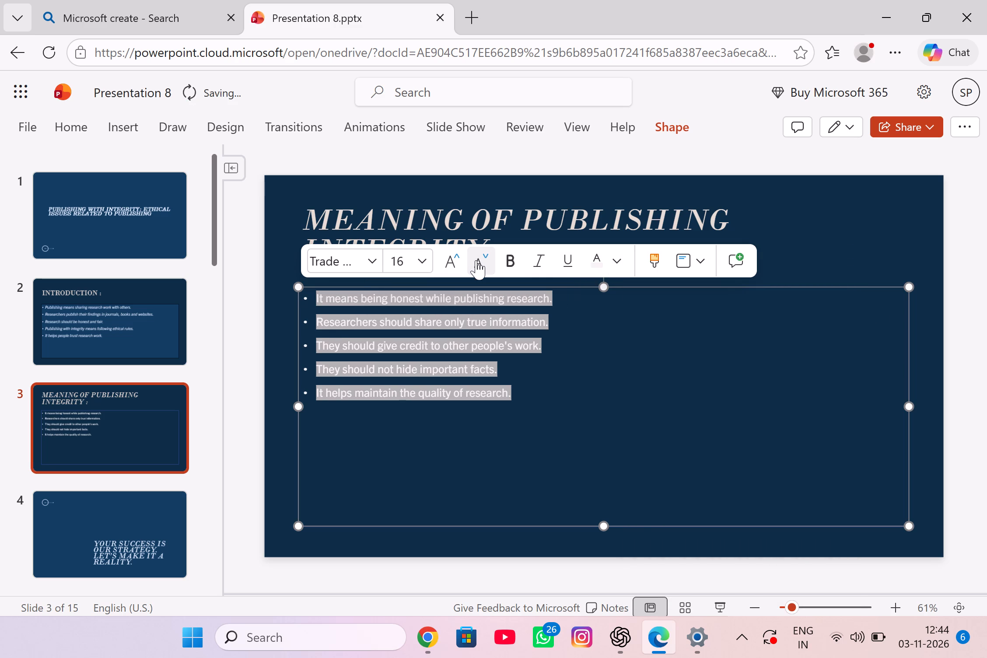
pyautogui.click(454, 262)
pyautogui.click(454, 262)
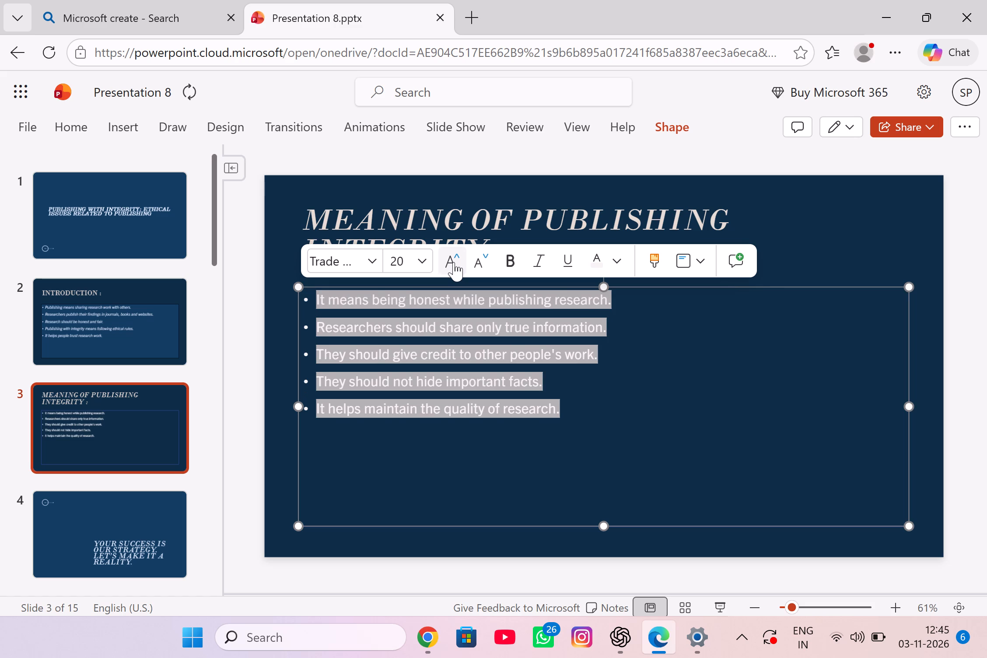
pyautogui.click(454, 262)
pyautogui.click(752, 444)
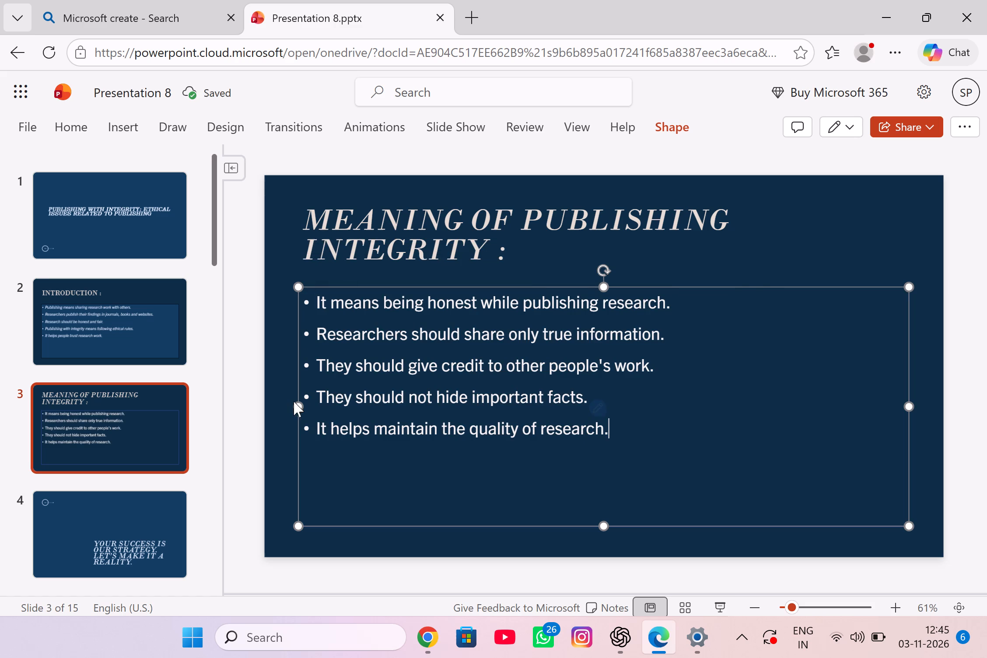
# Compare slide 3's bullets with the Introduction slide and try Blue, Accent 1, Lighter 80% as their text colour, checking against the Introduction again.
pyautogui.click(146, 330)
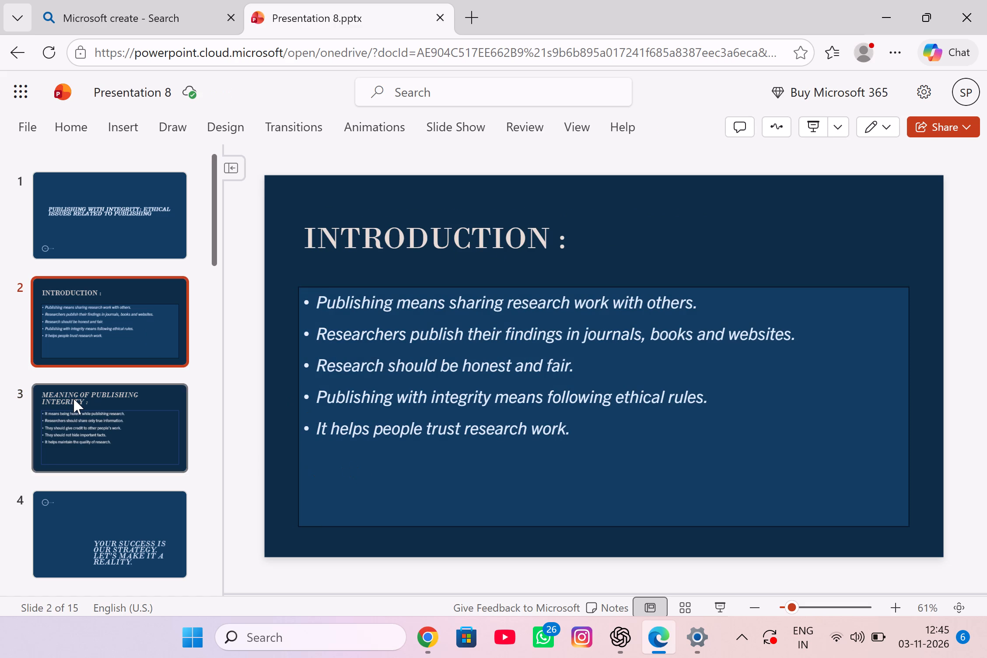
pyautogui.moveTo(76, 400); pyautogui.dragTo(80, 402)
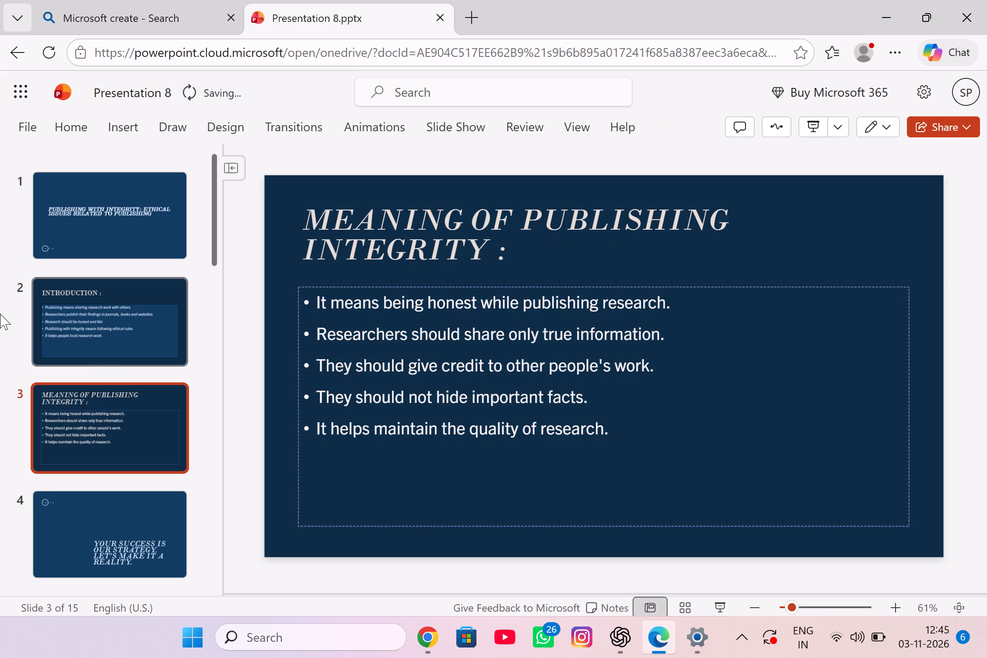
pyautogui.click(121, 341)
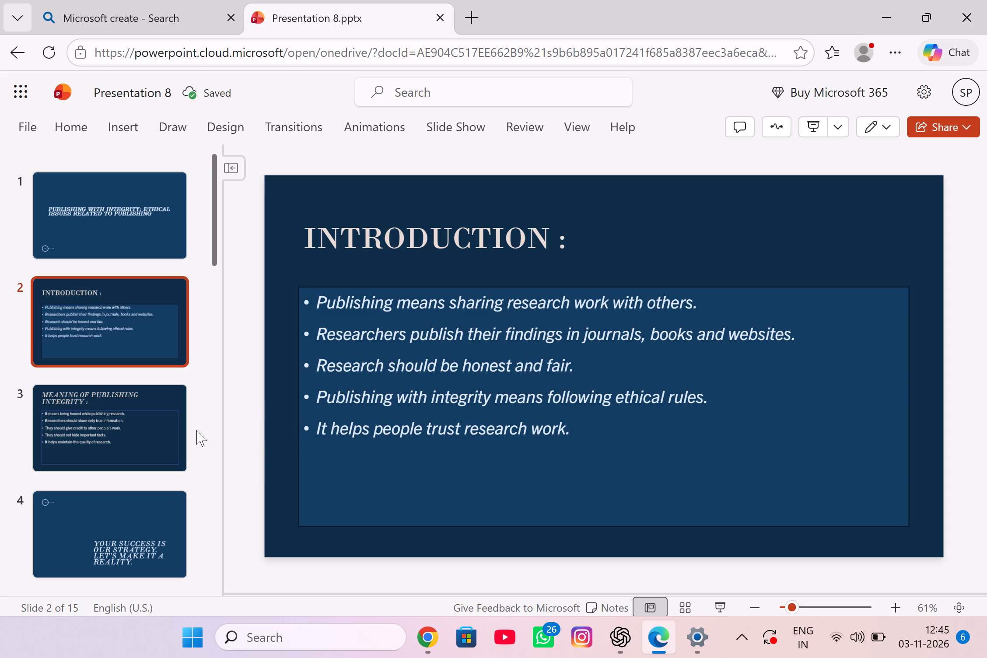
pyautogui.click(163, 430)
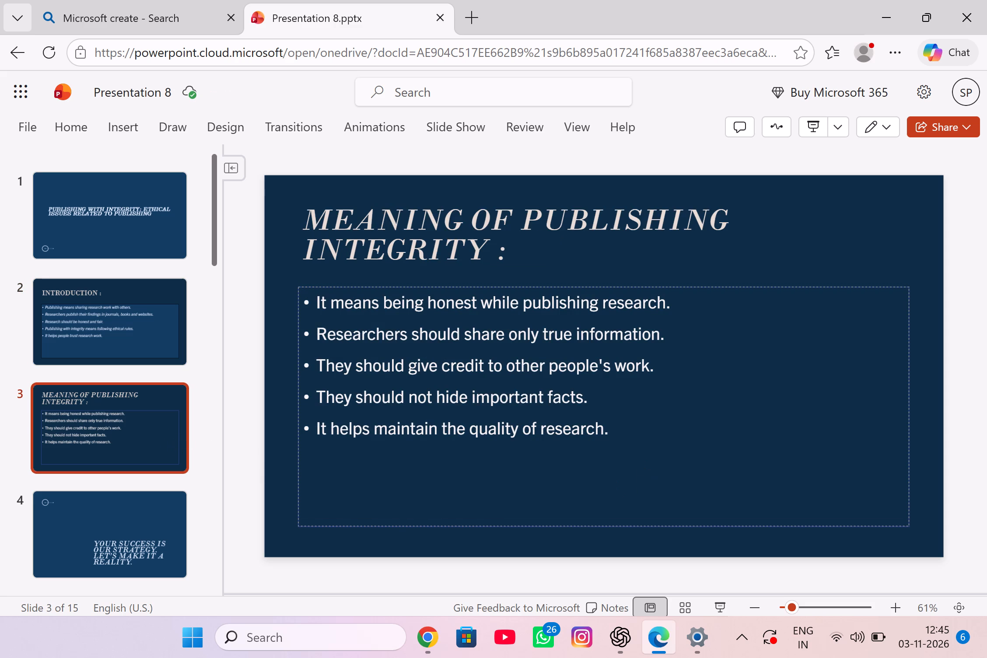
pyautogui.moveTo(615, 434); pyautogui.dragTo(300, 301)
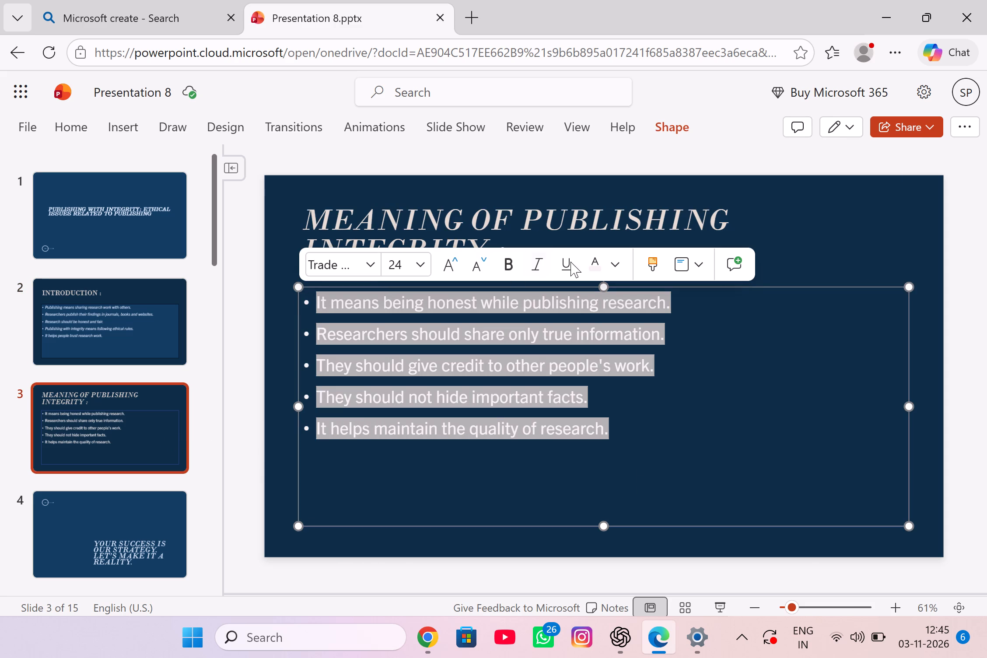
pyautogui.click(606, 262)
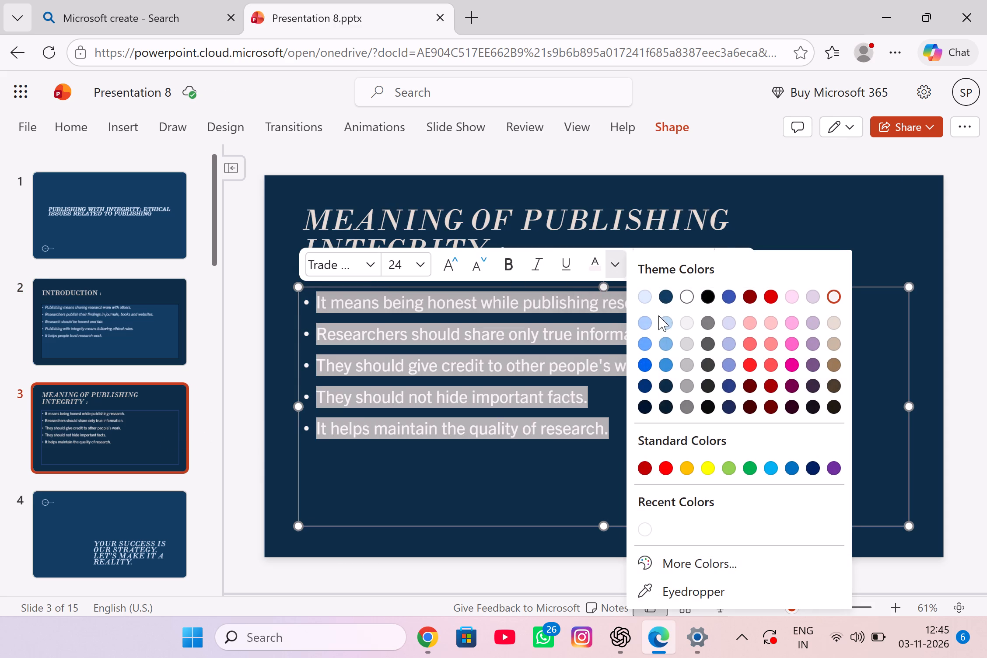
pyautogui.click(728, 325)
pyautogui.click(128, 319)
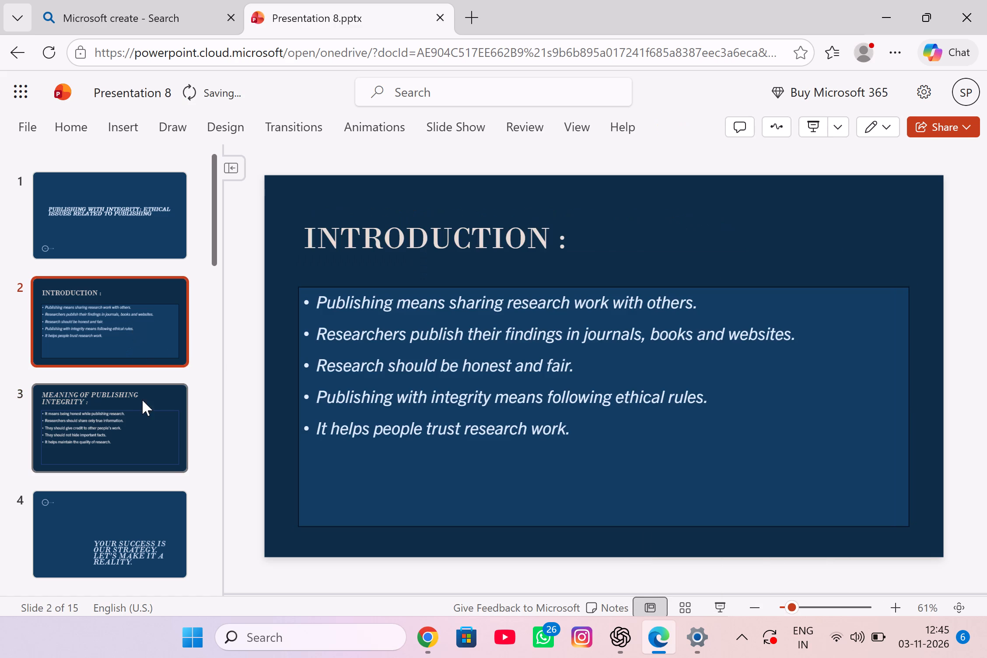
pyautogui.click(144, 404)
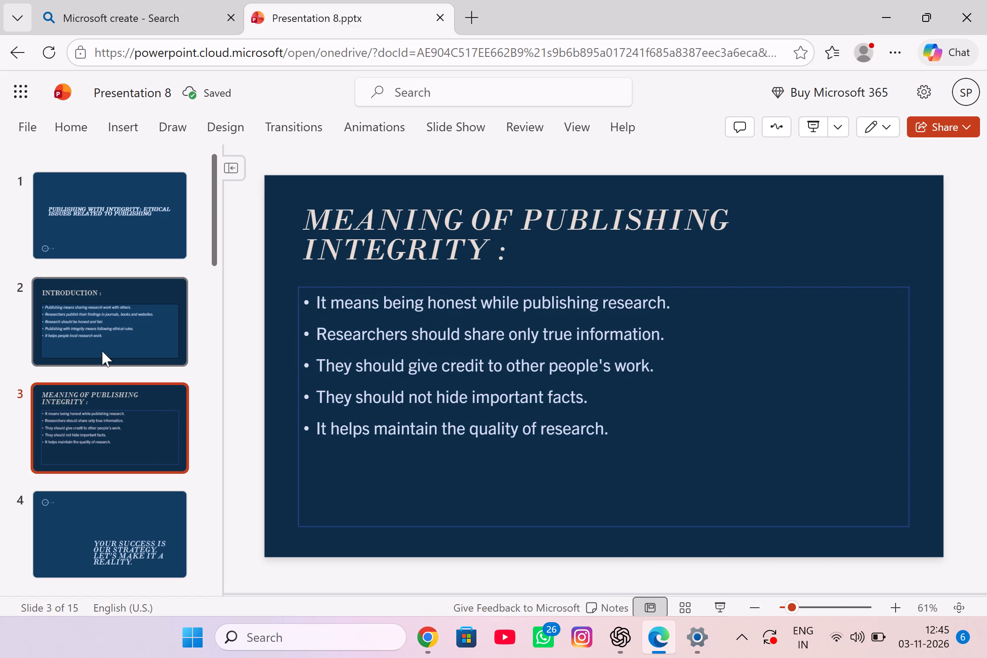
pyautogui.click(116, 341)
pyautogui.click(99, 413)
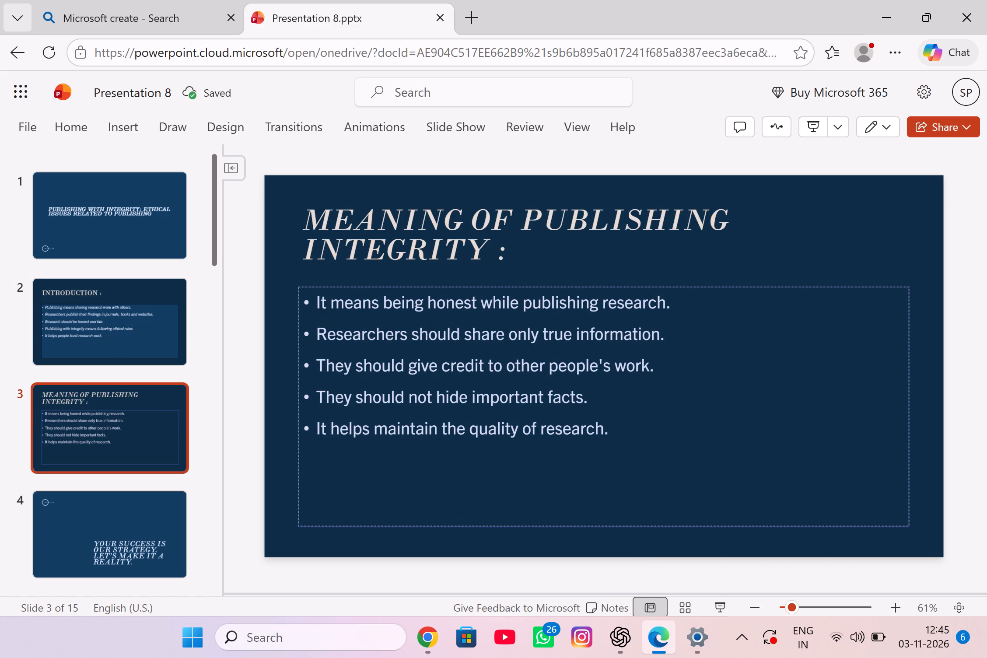
# Try Blue, Accent 1, Lighter 60% and other blues on slide 3's bullets, settle on the palest blue base theme colour, and compare with the Introduction.
pyautogui.moveTo(612, 435); pyautogui.dragTo(245, 301)
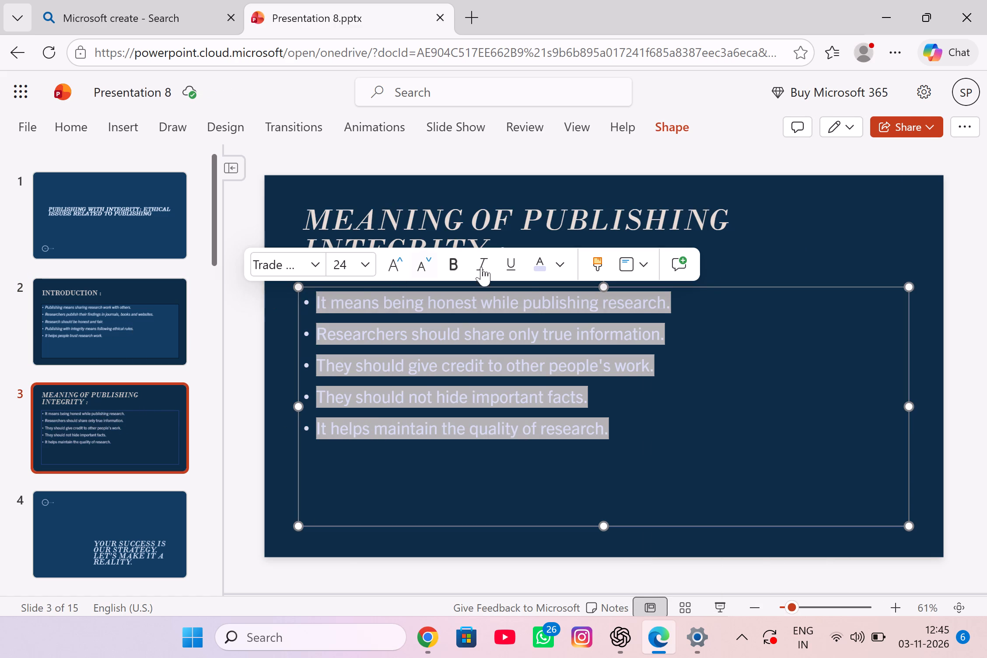
pyautogui.click(553, 267)
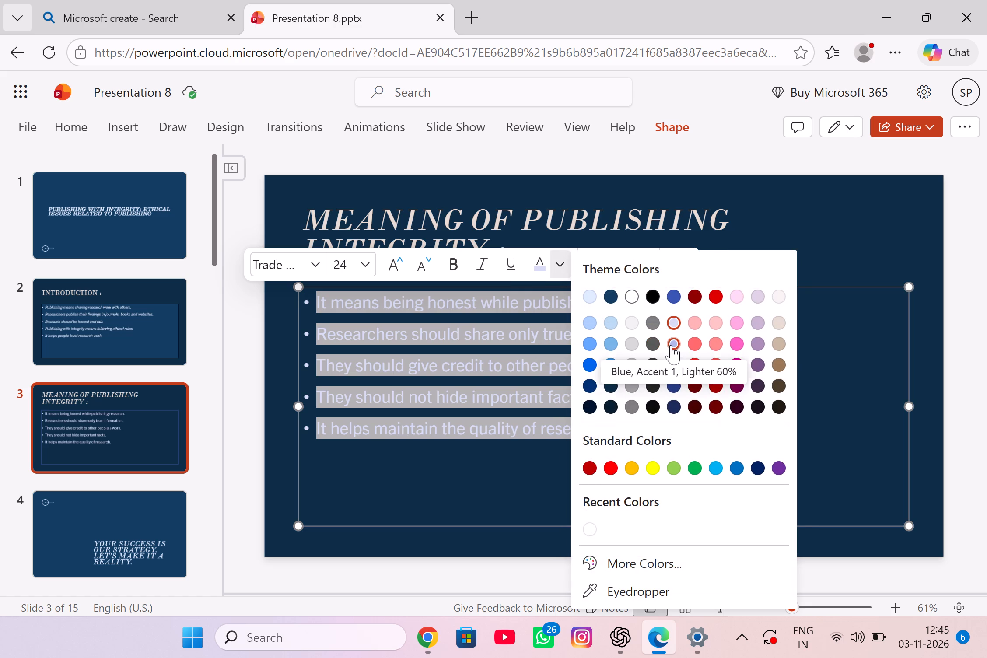
pyautogui.click(671, 345)
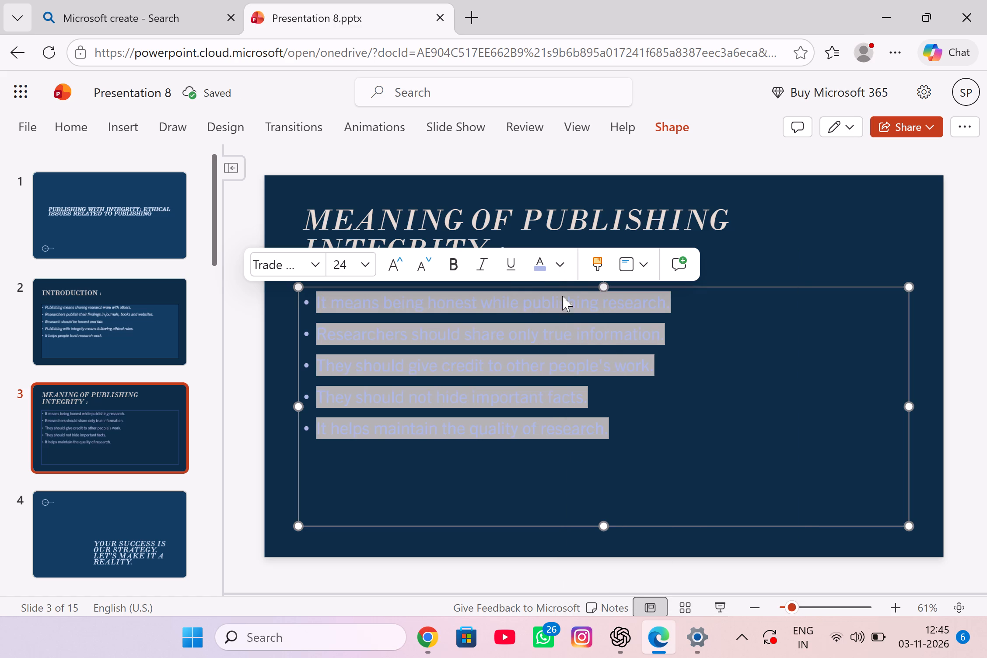
pyautogui.click(557, 262)
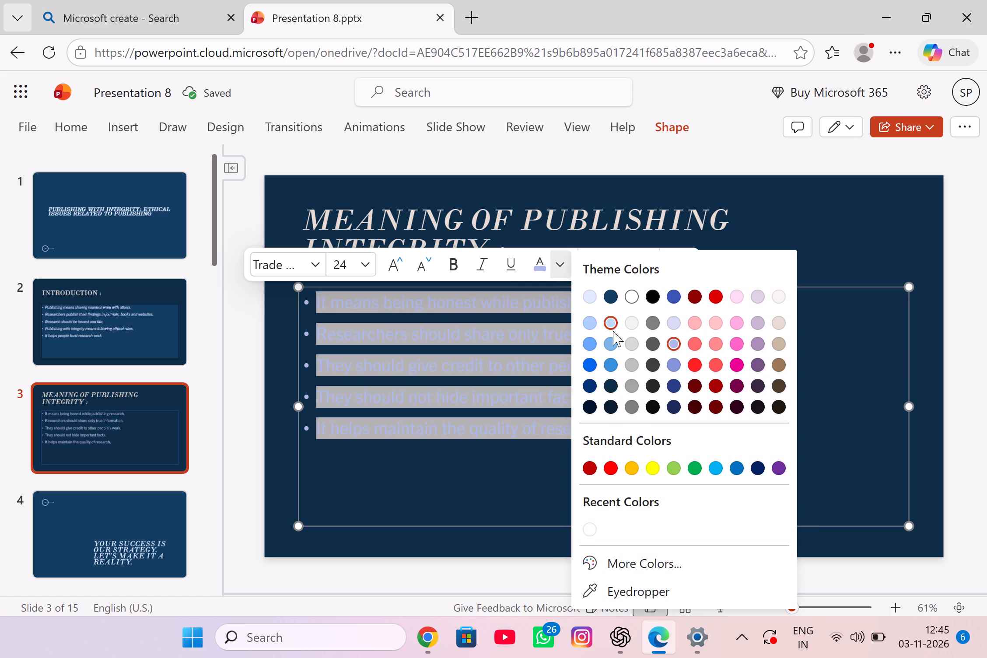
pyautogui.click(586, 322)
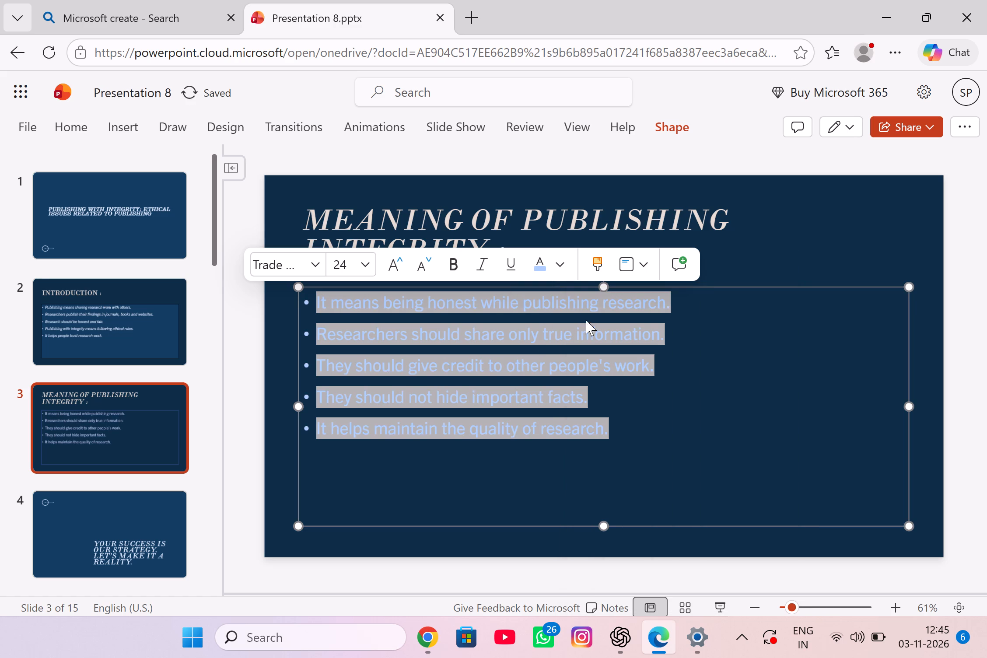
pyautogui.click(565, 267)
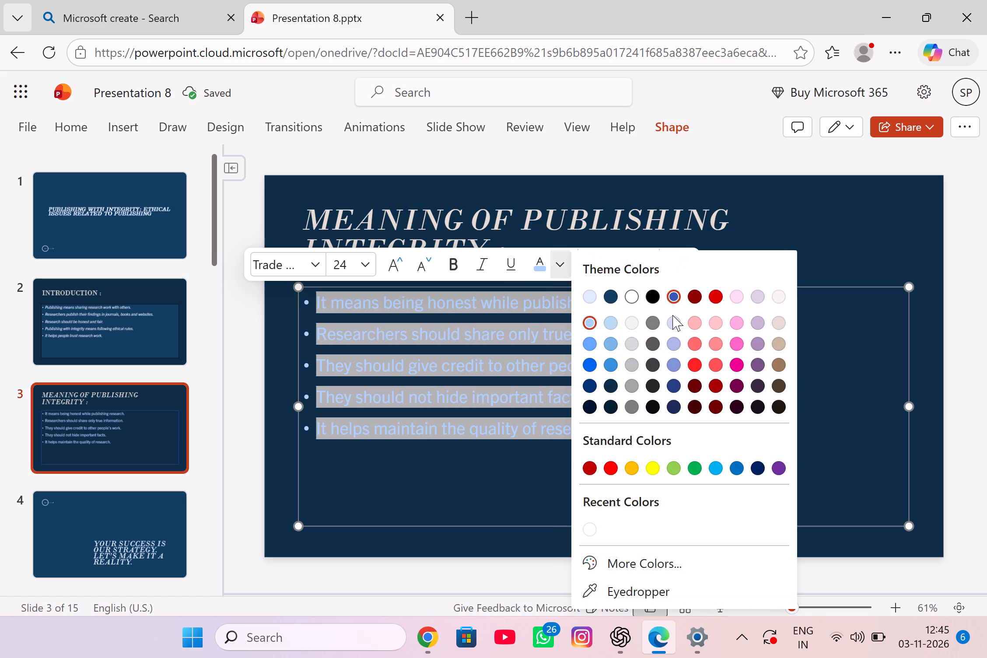
pyautogui.click(672, 316)
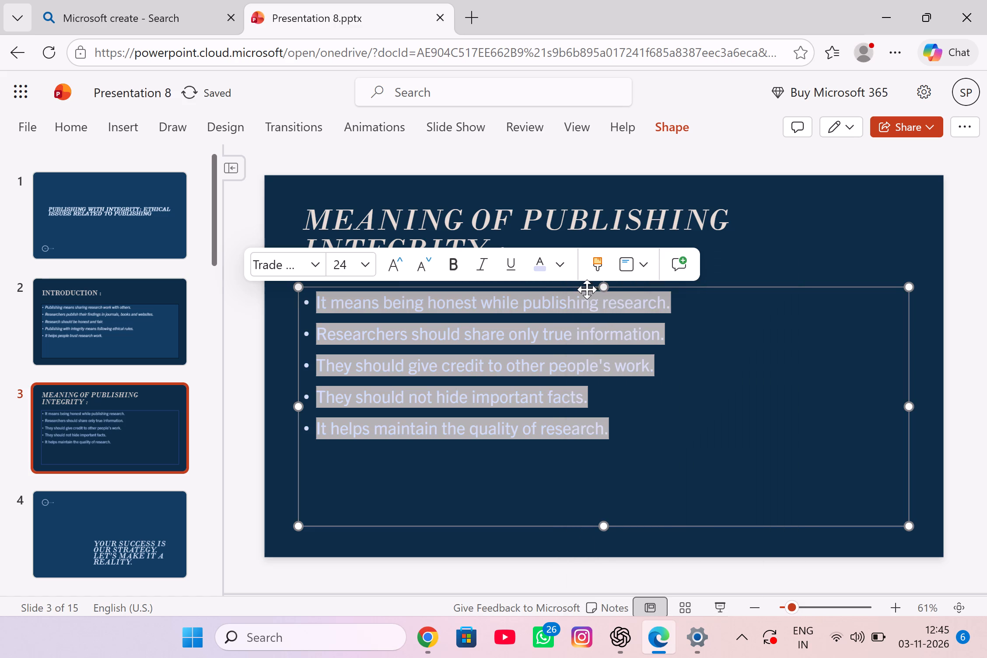
pyautogui.click(557, 266)
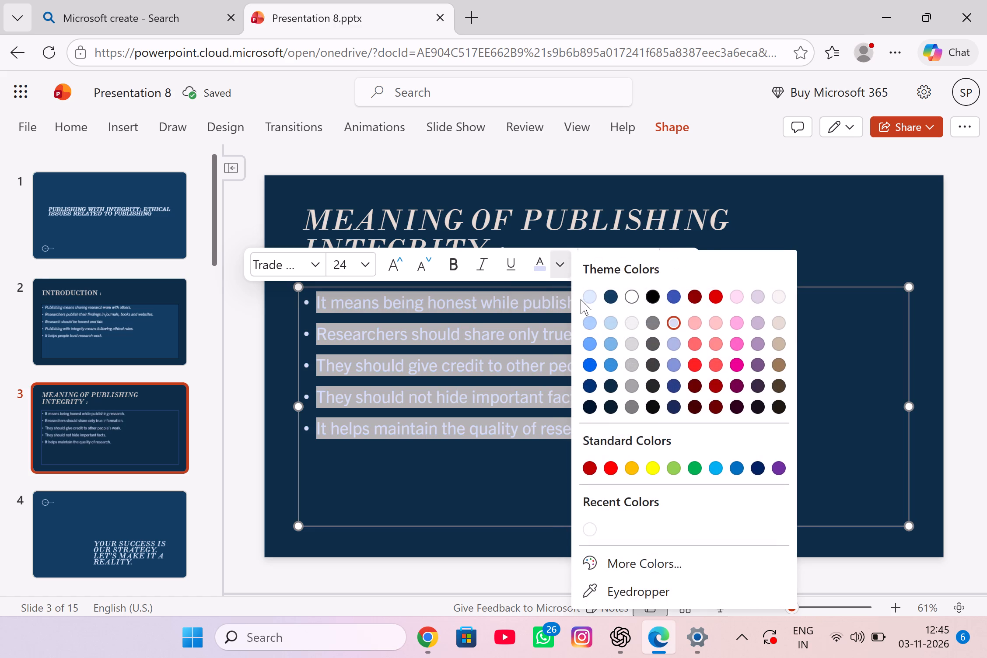
pyautogui.click(584, 297)
pyautogui.click(535, 454)
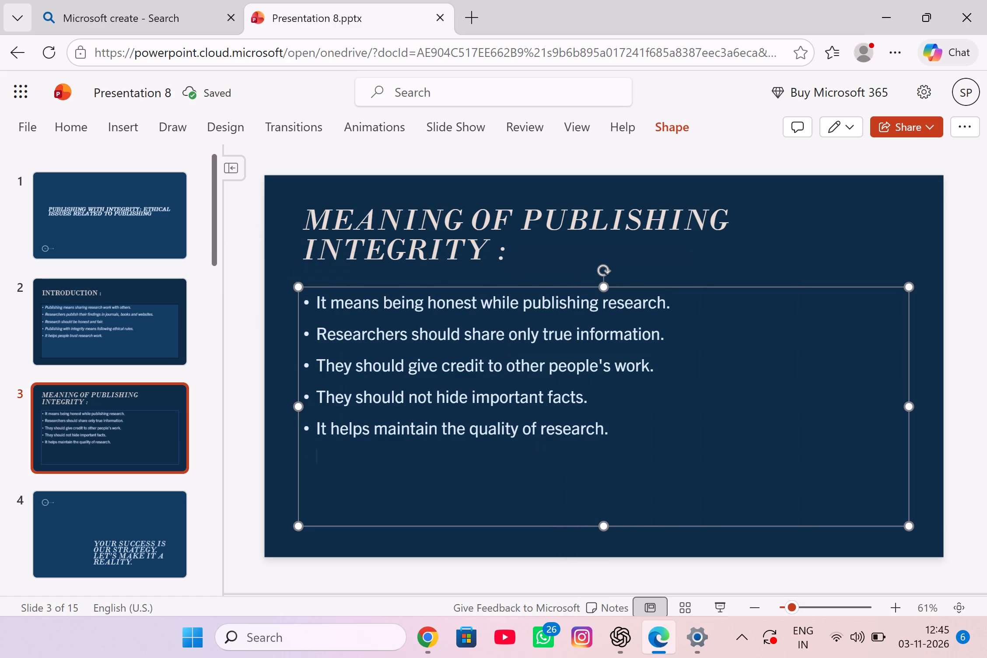
pyautogui.click(172, 329)
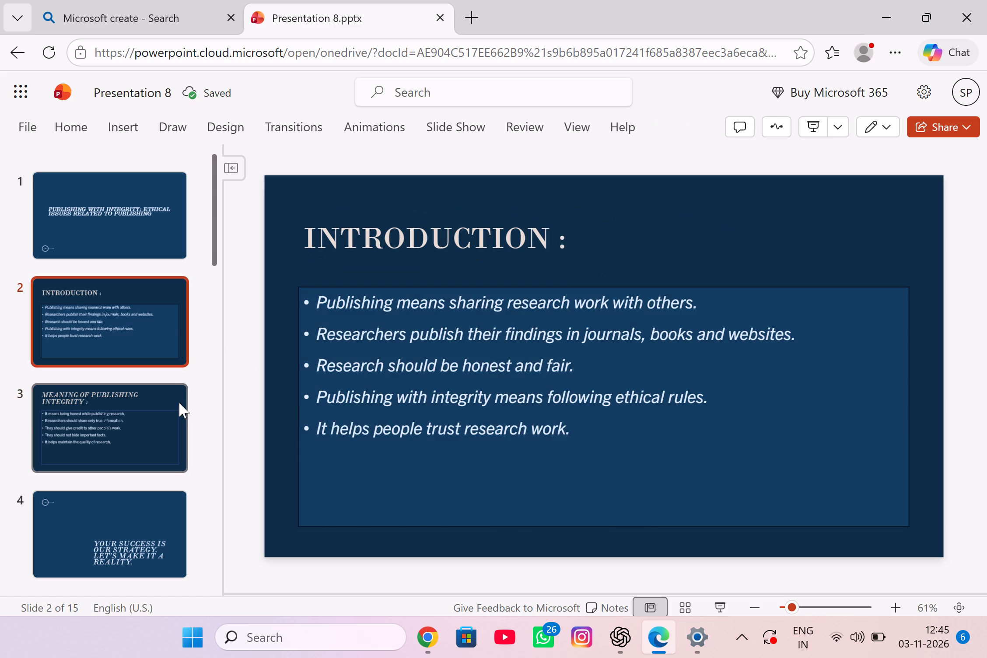
pyautogui.click(179, 406)
# Italicise all five bullets in slide 3's body.
pyautogui.moveTo(624, 441); pyautogui.dragTo(535, 432)
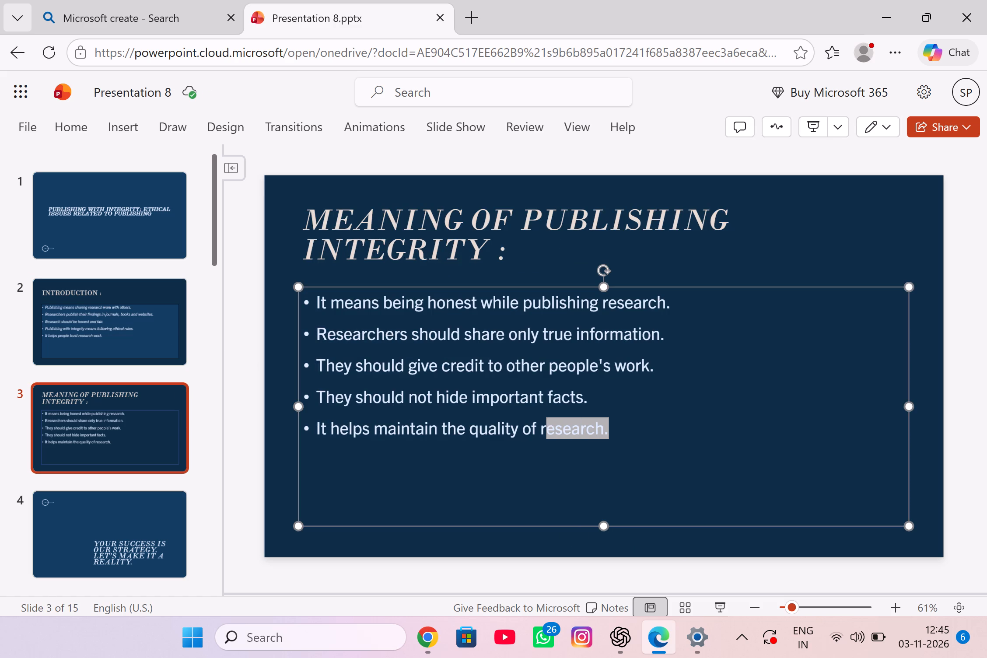
pyautogui.moveTo(535, 432); pyautogui.dragTo(304, 295)
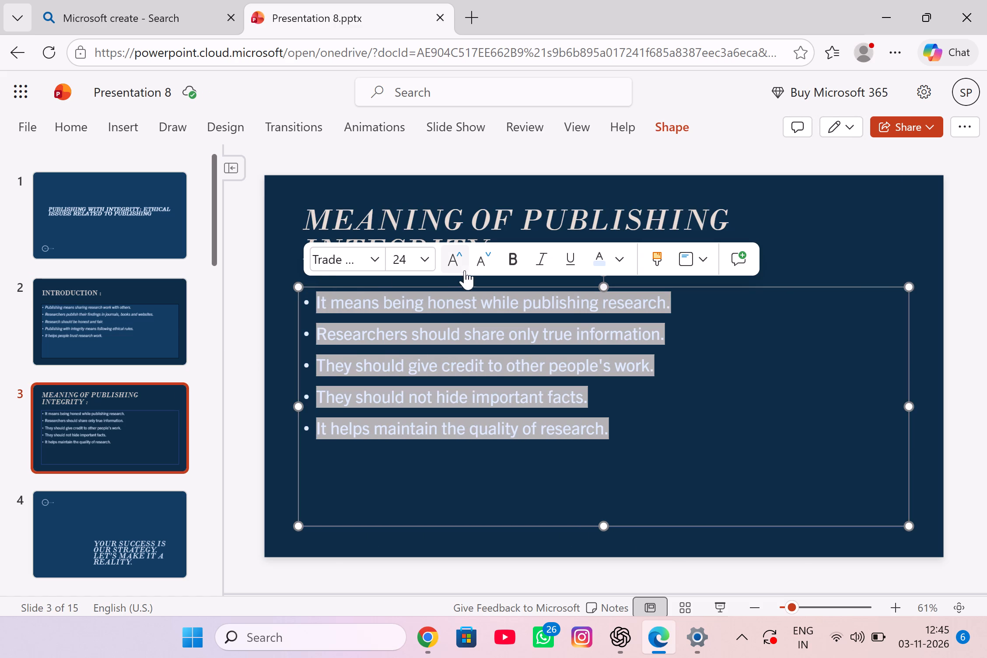
pyautogui.click(538, 261)
pyautogui.click(724, 405)
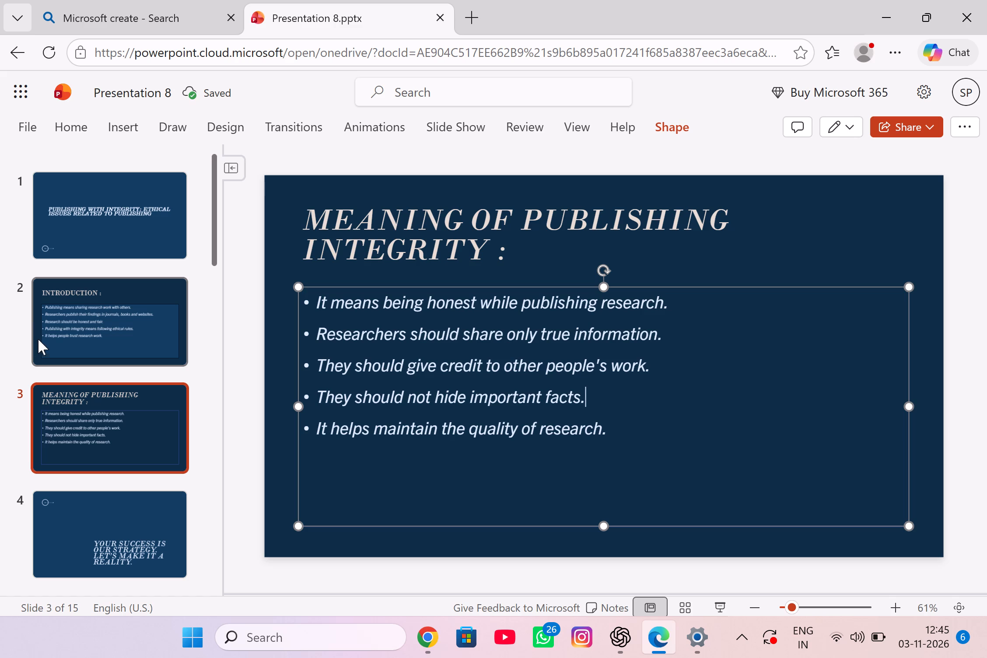
# Copy the Meaning of Publishing Integrity slide and paste the copy directly after it as slide 4.
pyautogui.scroll(-2, 119, 388)
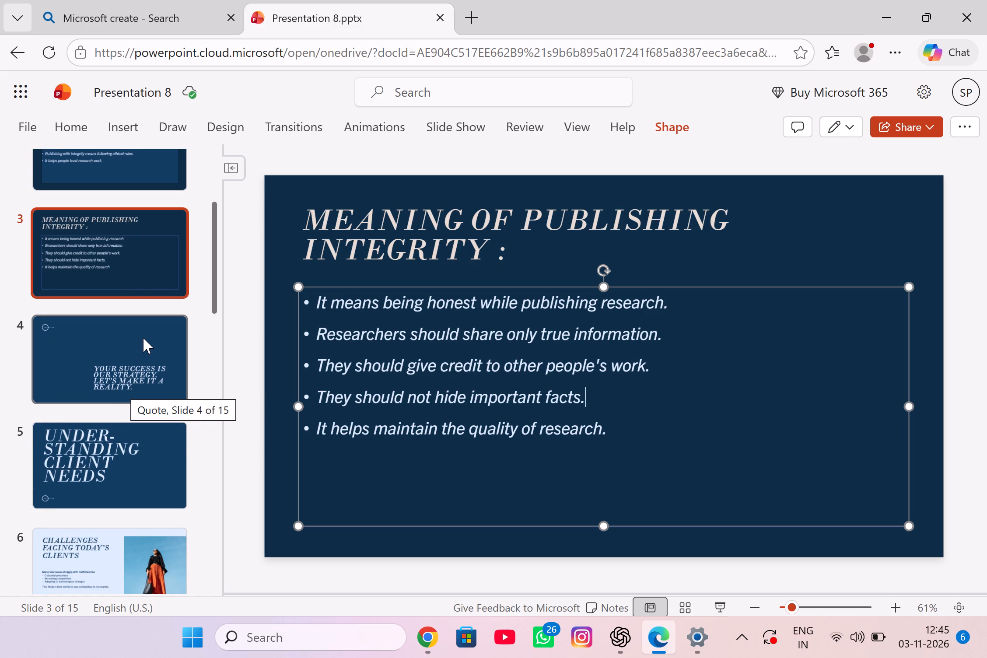
pyautogui.click(165, 223)
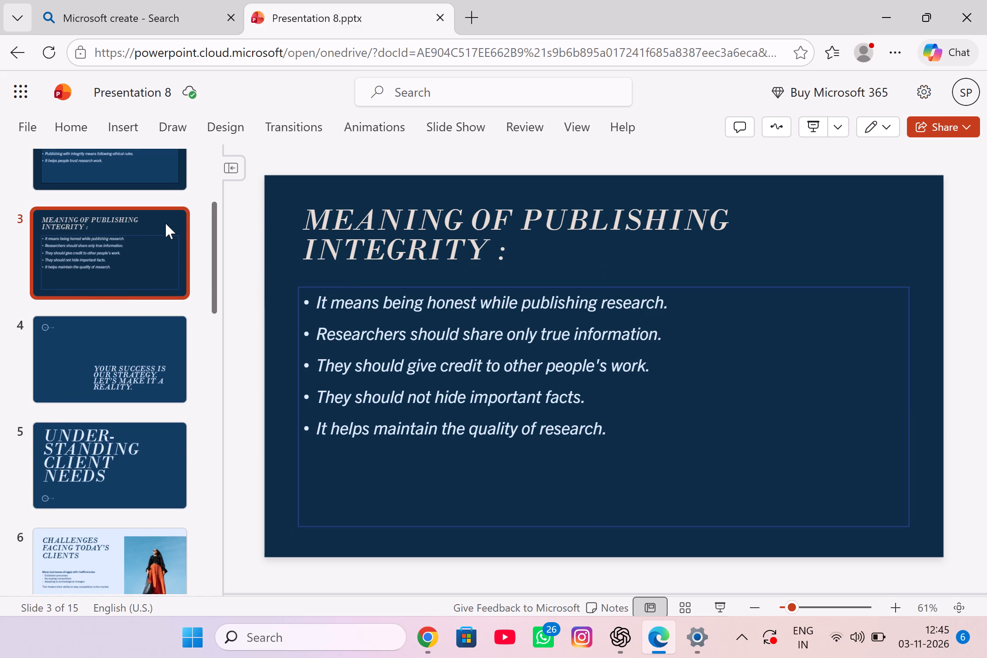
pyautogui.click(181, 215)
pyautogui.rightClick(179, 214)
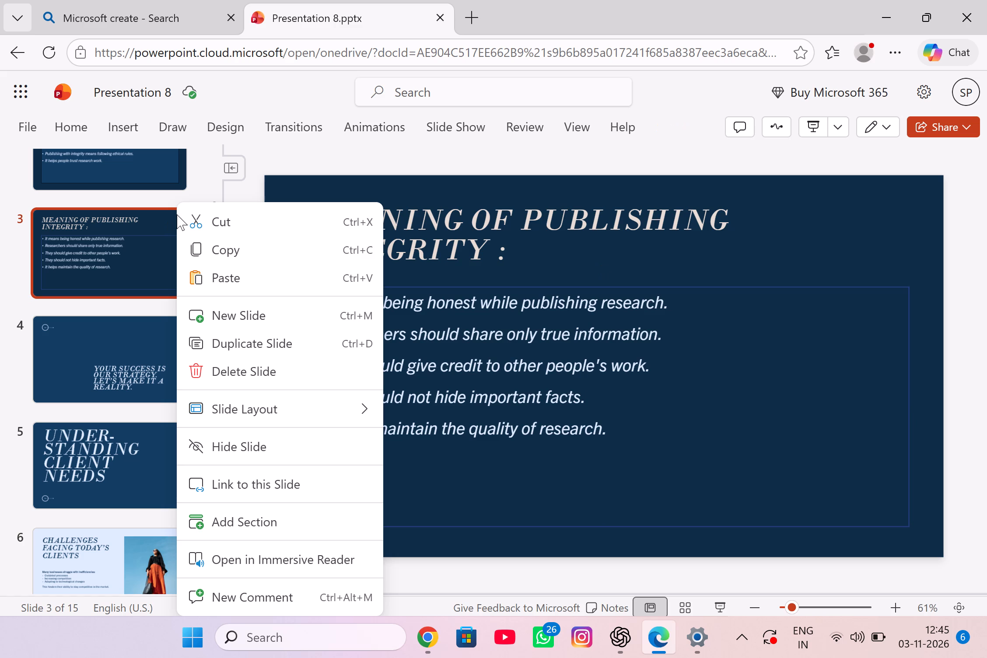
pyautogui.click(214, 251)
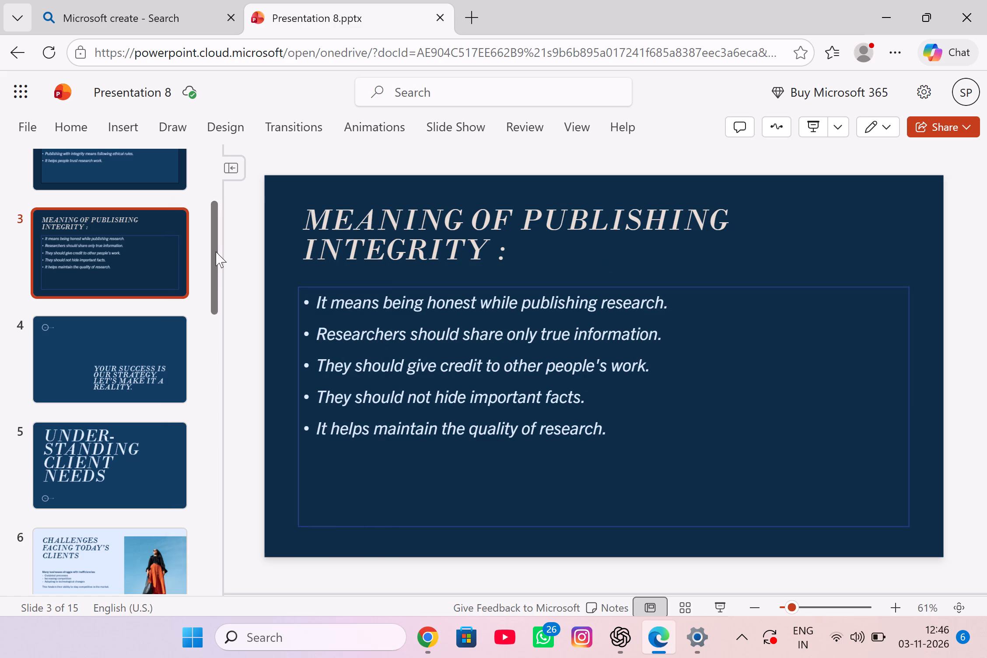
pyautogui.rightClick(183, 312)
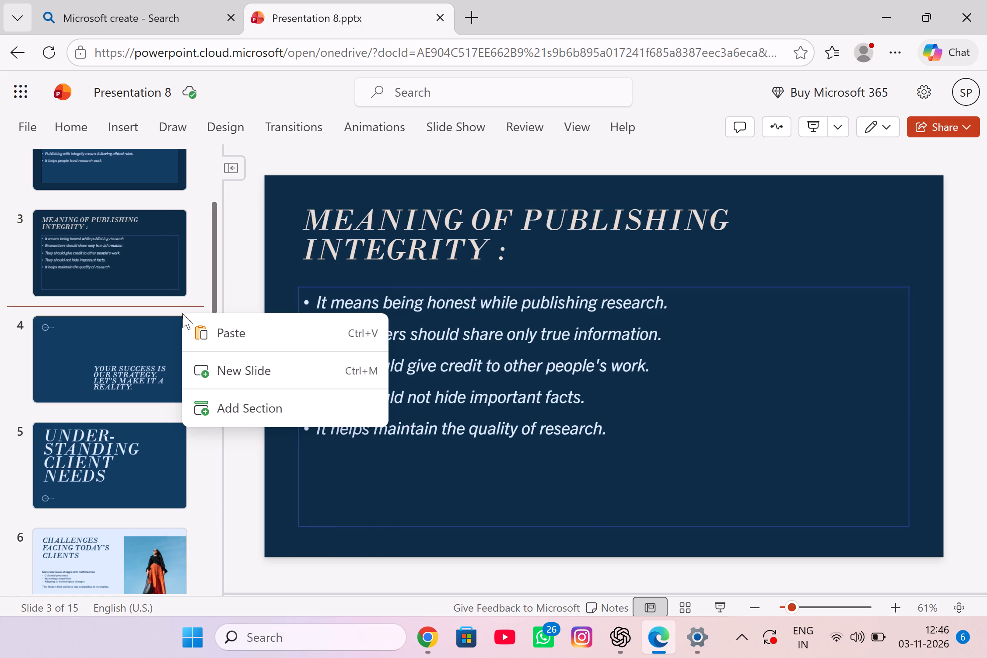
pyautogui.click(201, 327)
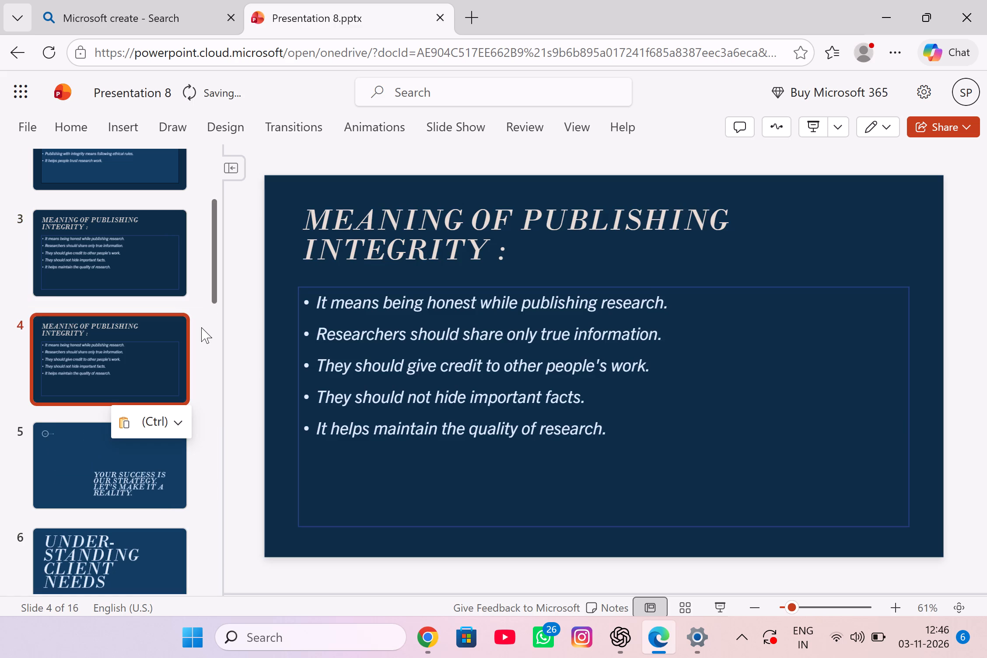
# Delete all five bullets from the body of the pasted slide 4.
pyautogui.moveTo(644, 434); pyautogui.dragTo(301, 289)
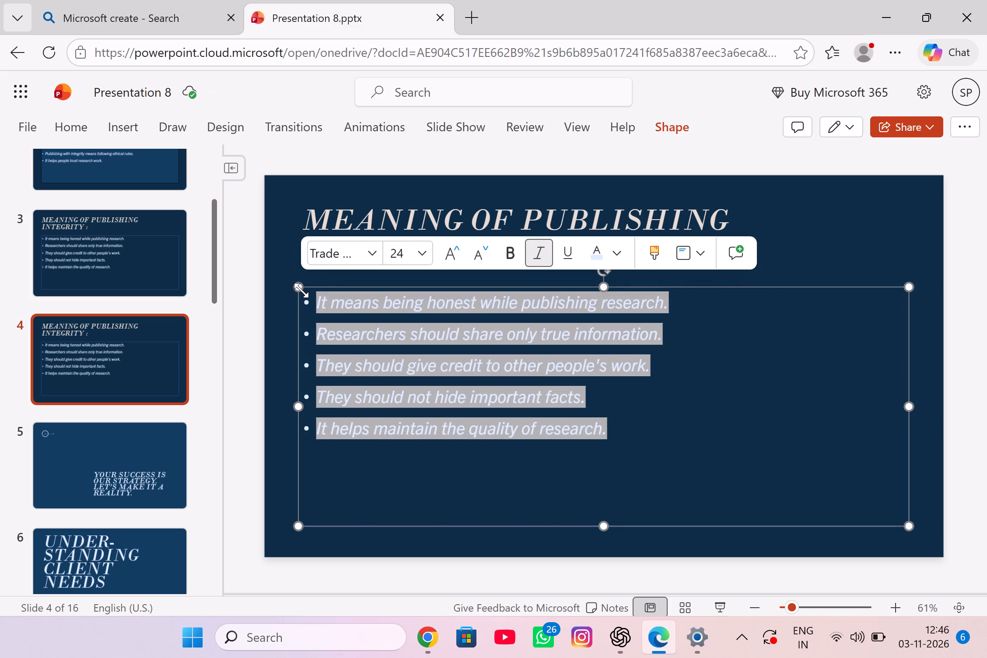
pyautogui.press('BackSpace')
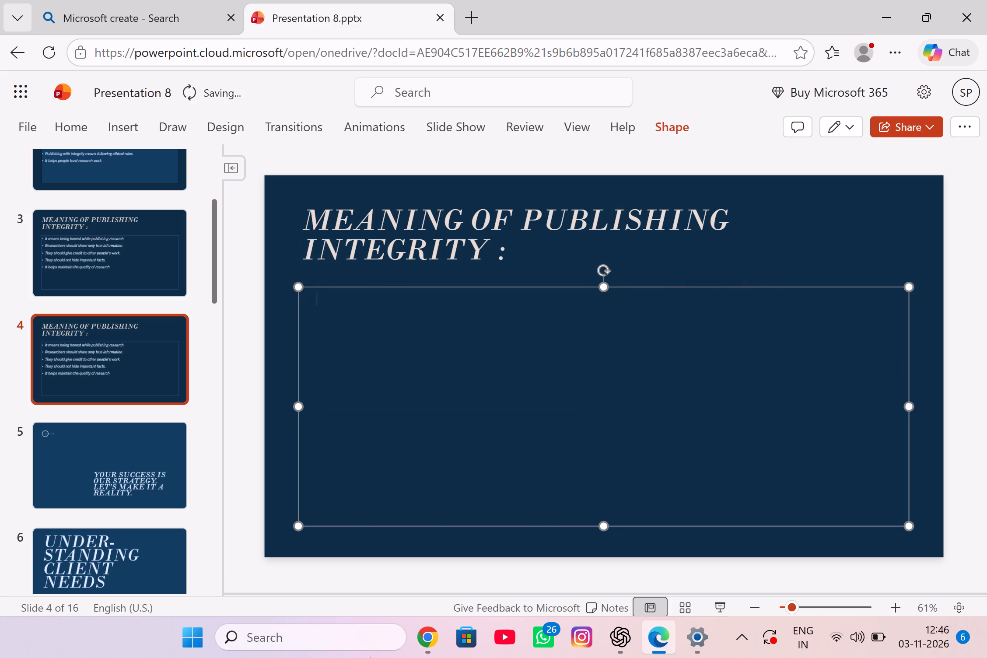
pyautogui.click(617, 643)
pyautogui.scroll(-2, 574, 489)
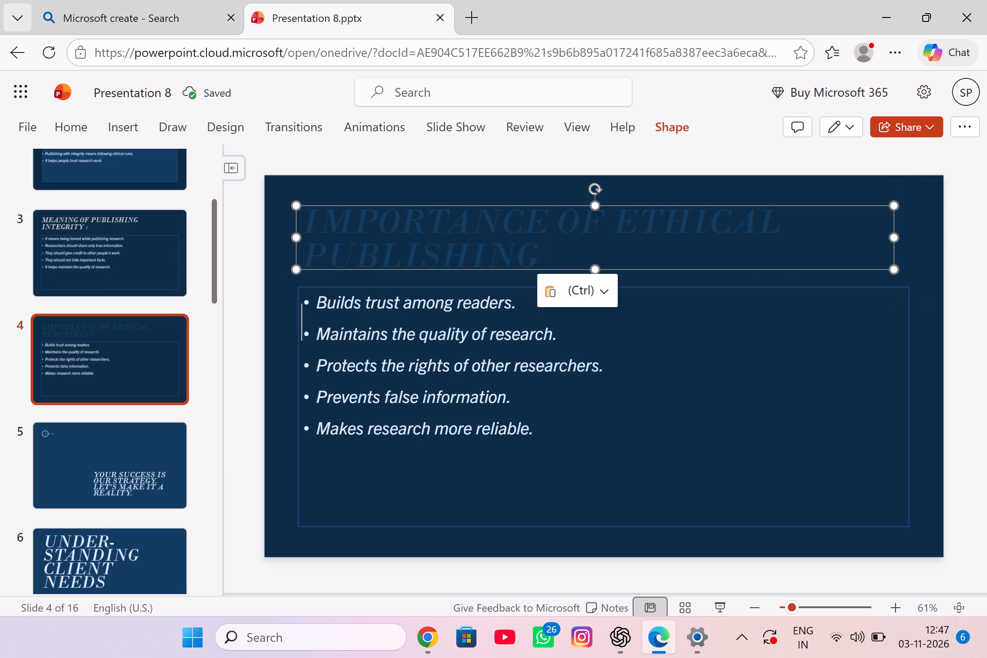
# Recolour slide 4's whole title with the lightest beige tint under the last theme colour.
pyautogui.moveTo(546, 251); pyautogui.dragTo(298, 210)
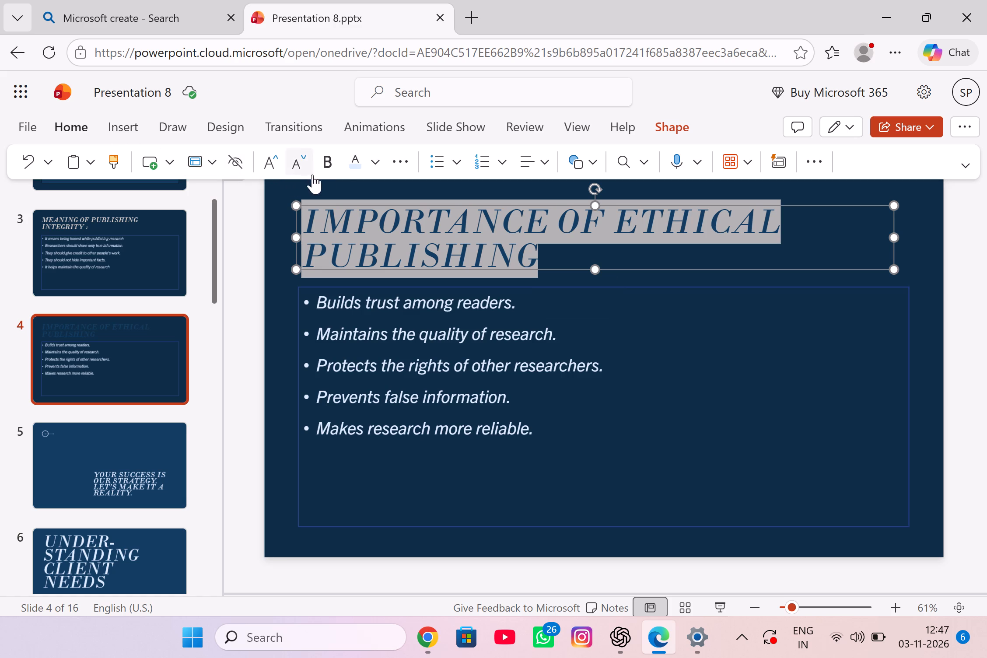
pyautogui.click(378, 169)
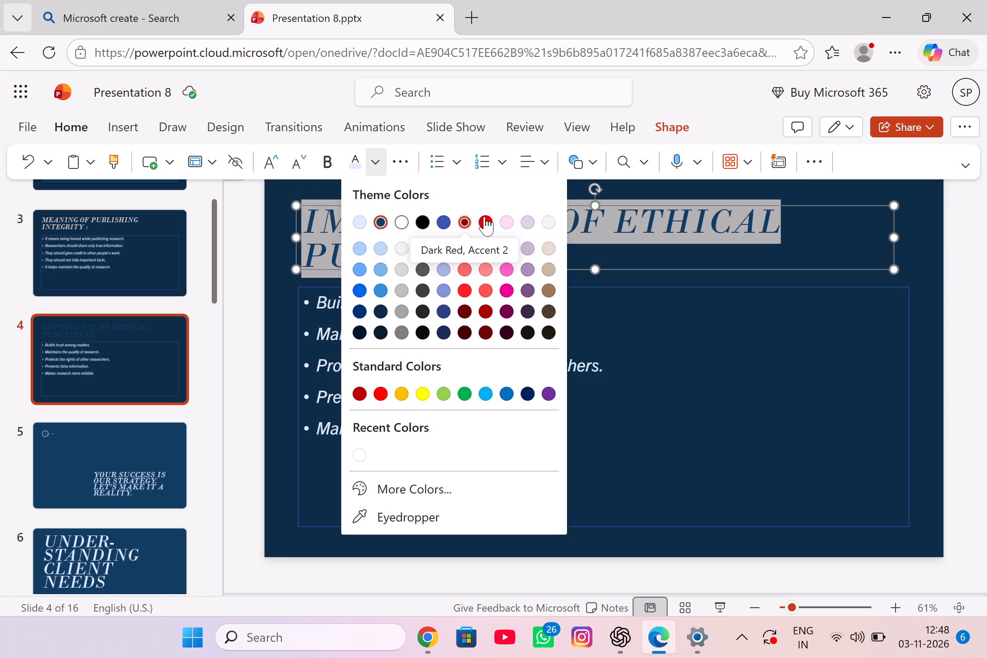
pyautogui.click(549, 247)
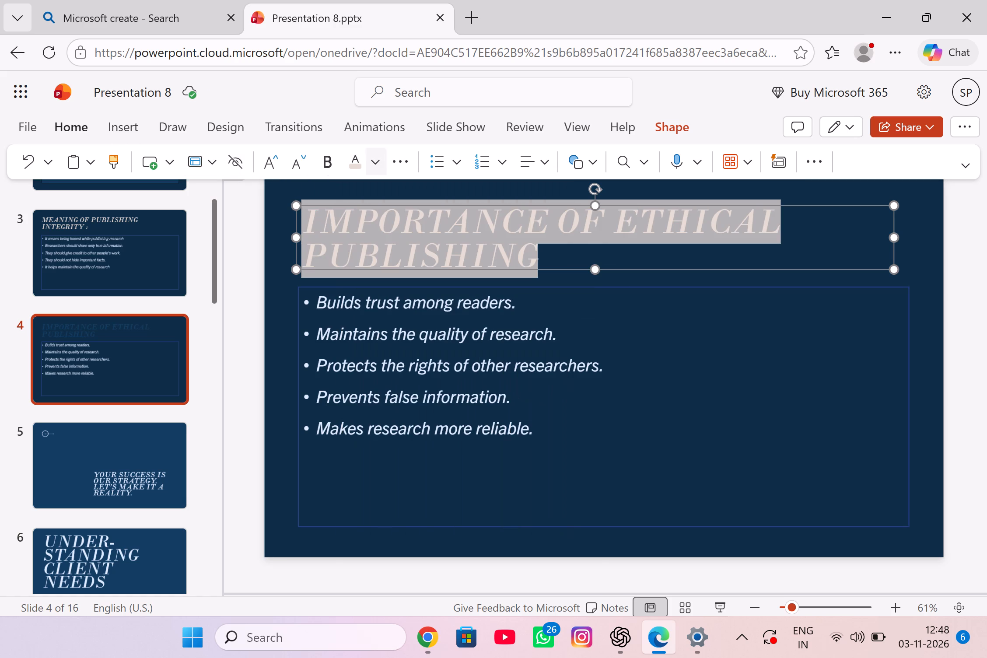
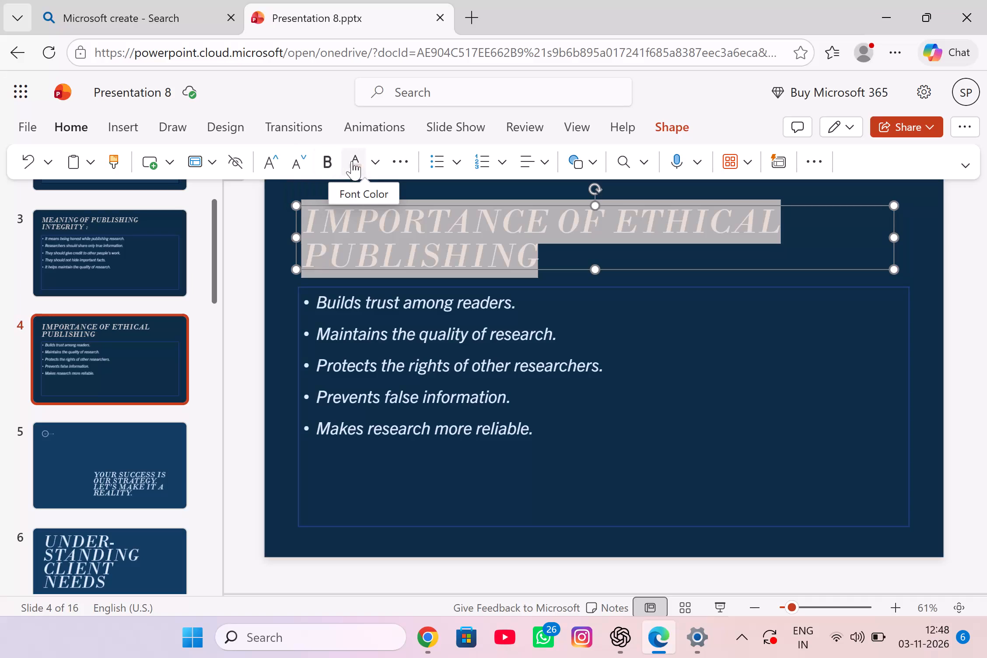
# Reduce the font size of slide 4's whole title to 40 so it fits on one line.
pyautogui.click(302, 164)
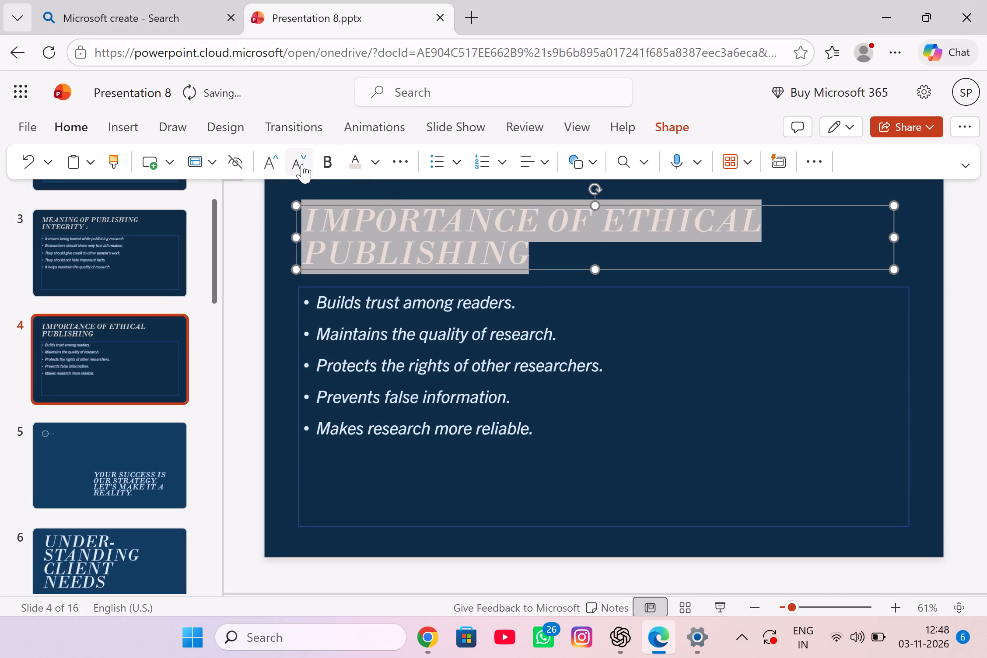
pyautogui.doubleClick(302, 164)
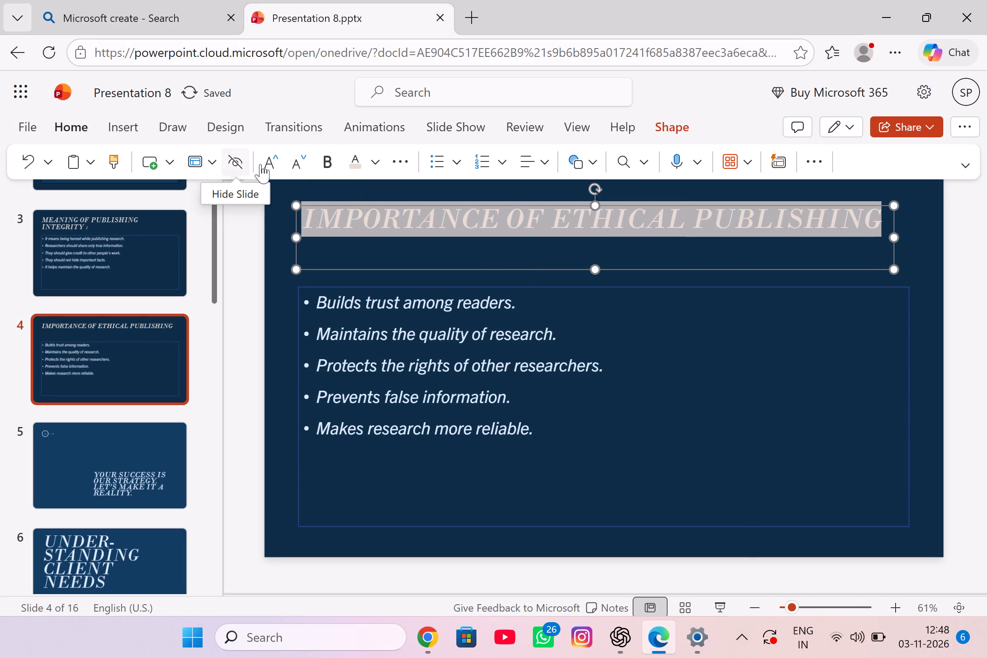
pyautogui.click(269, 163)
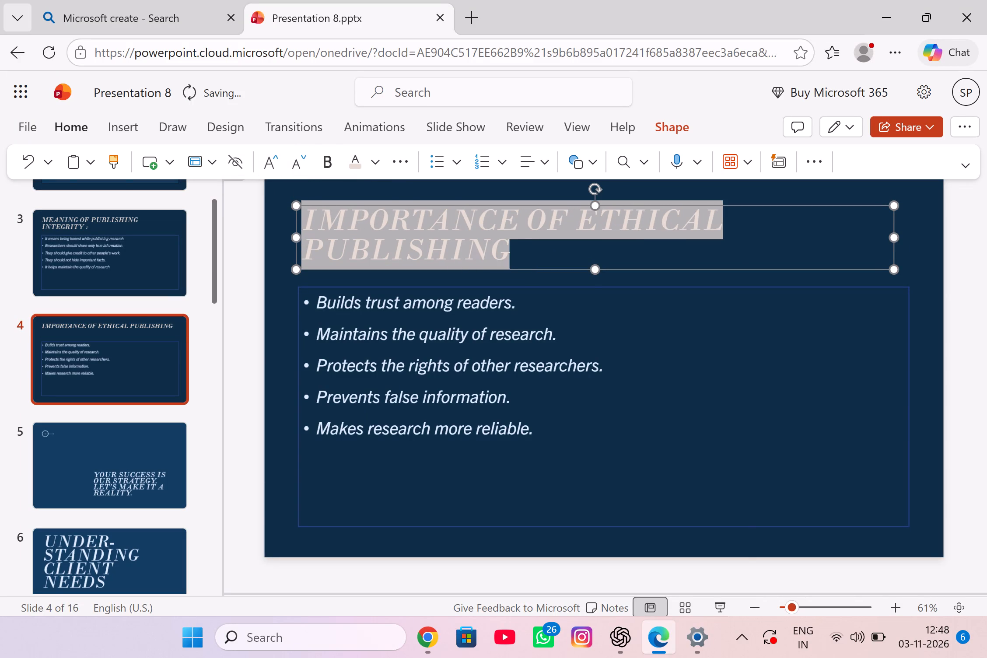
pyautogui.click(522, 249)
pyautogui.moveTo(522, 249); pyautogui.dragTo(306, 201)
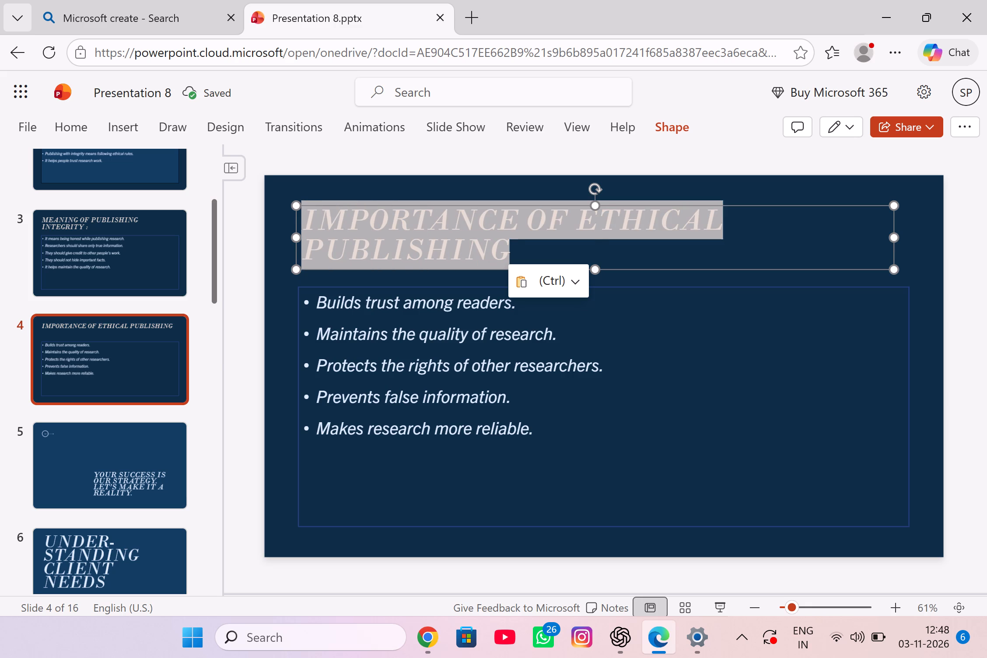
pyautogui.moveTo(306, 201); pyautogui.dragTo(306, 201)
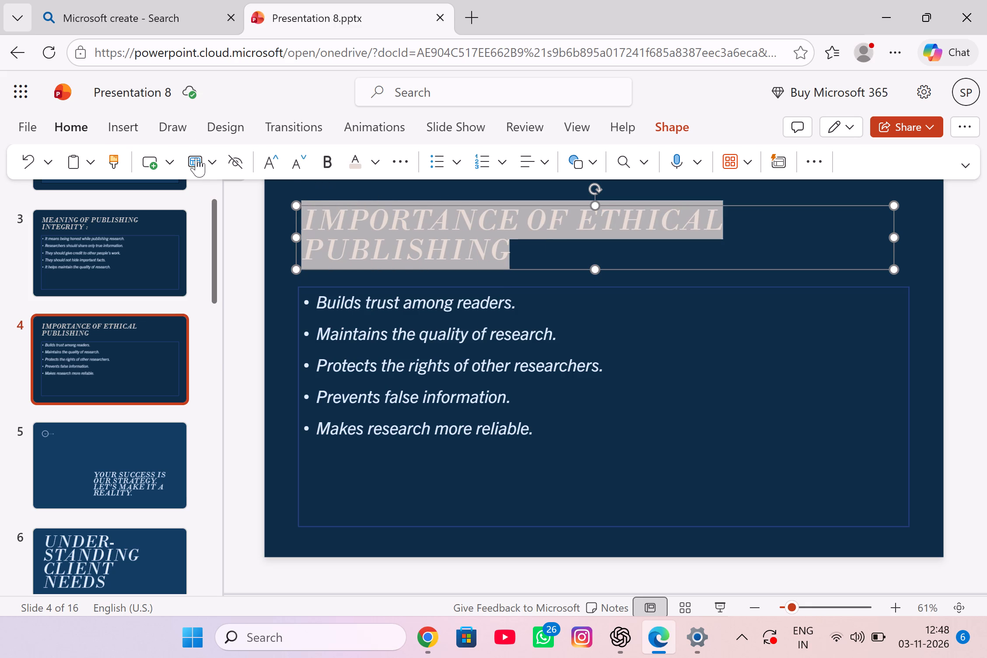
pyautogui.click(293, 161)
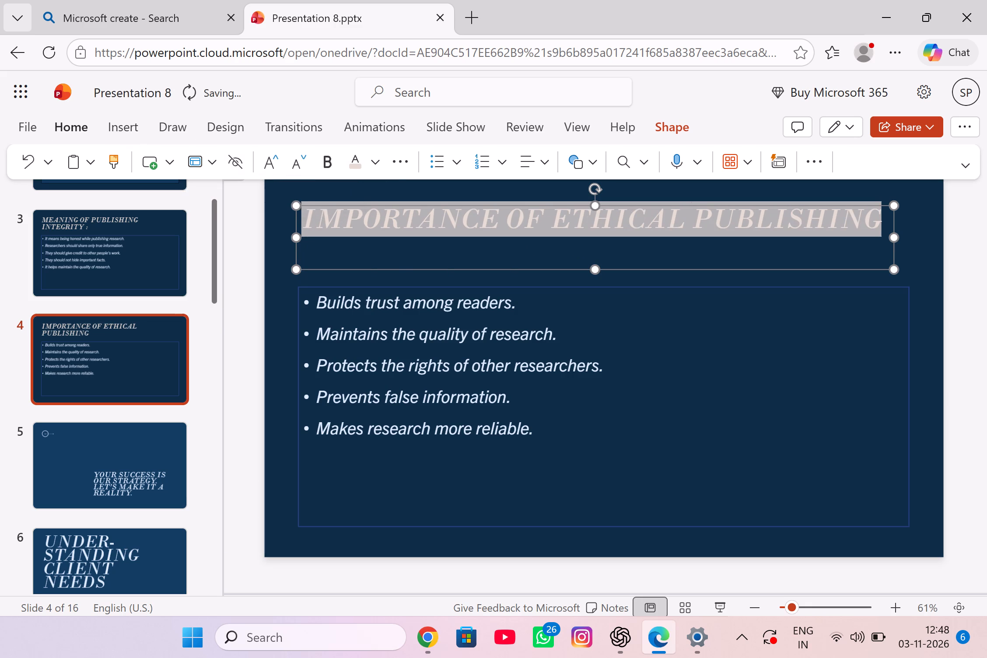
# Check the font size of slide 3's title and set slide 4's whole title to the matching size 44.
pyautogui.click(129, 248)
pyautogui.moveTo(514, 254); pyautogui.dragTo(260, 210)
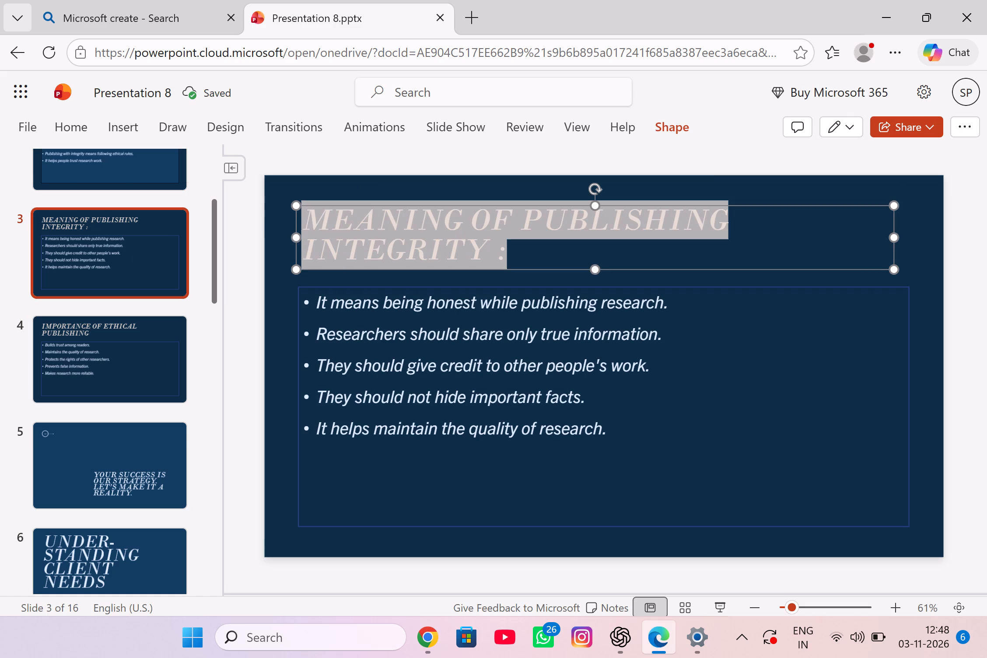
pyautogui.moveTo(260, 210); pyautogui.dragTo(259, 210)
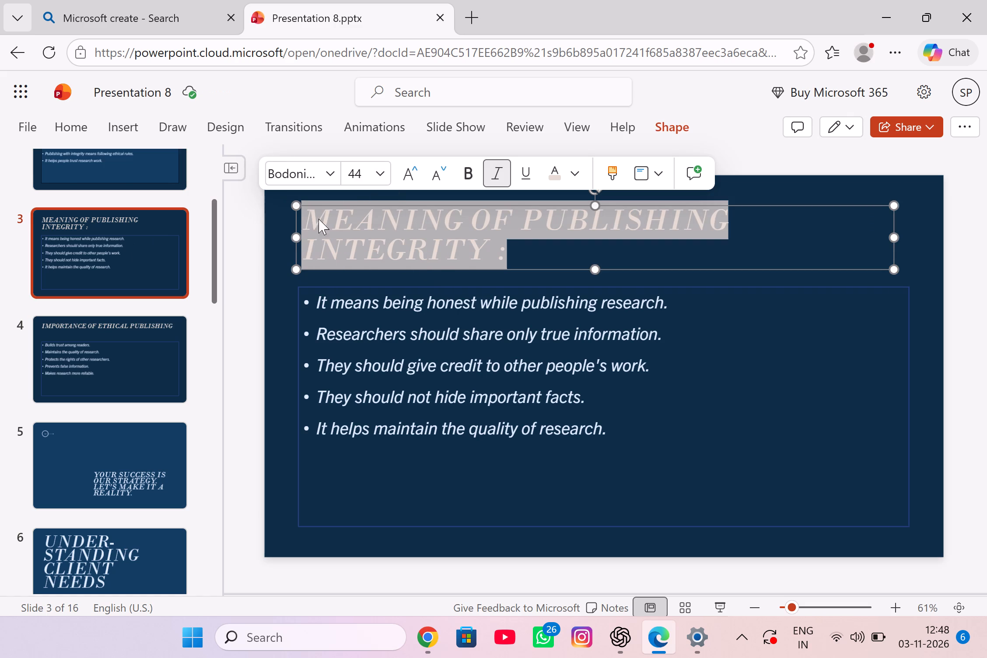
pyautogui.click(154, 334)
pyautogui.moveTo(882, 220); pyautogui.dragTo(297, 217)
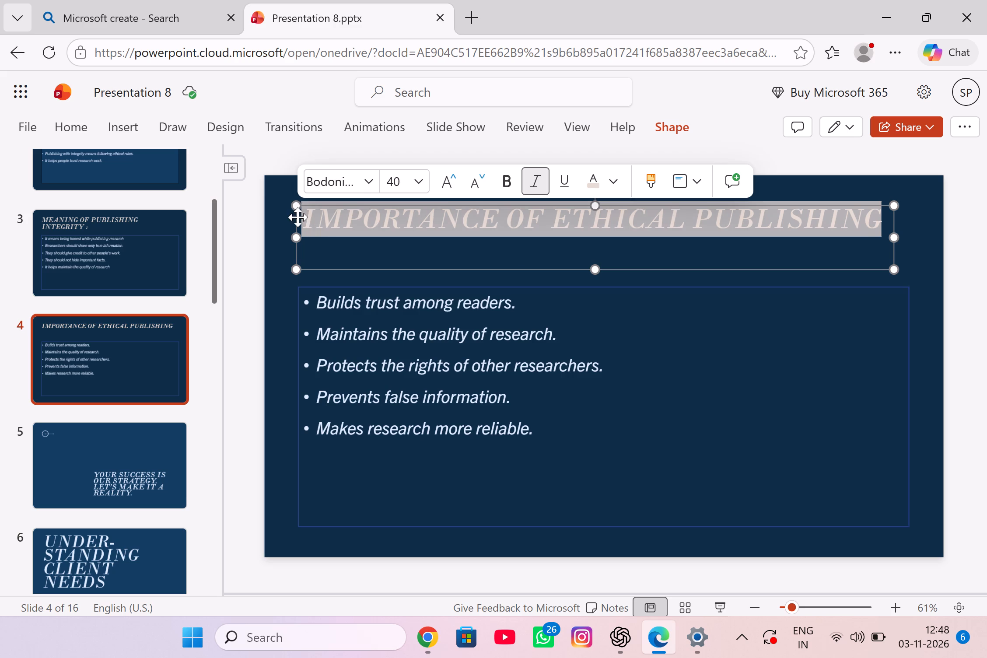
pyautogui.click(473, 178)
pyautogui.click(473, 178)
pyautogui.click(455, 182)
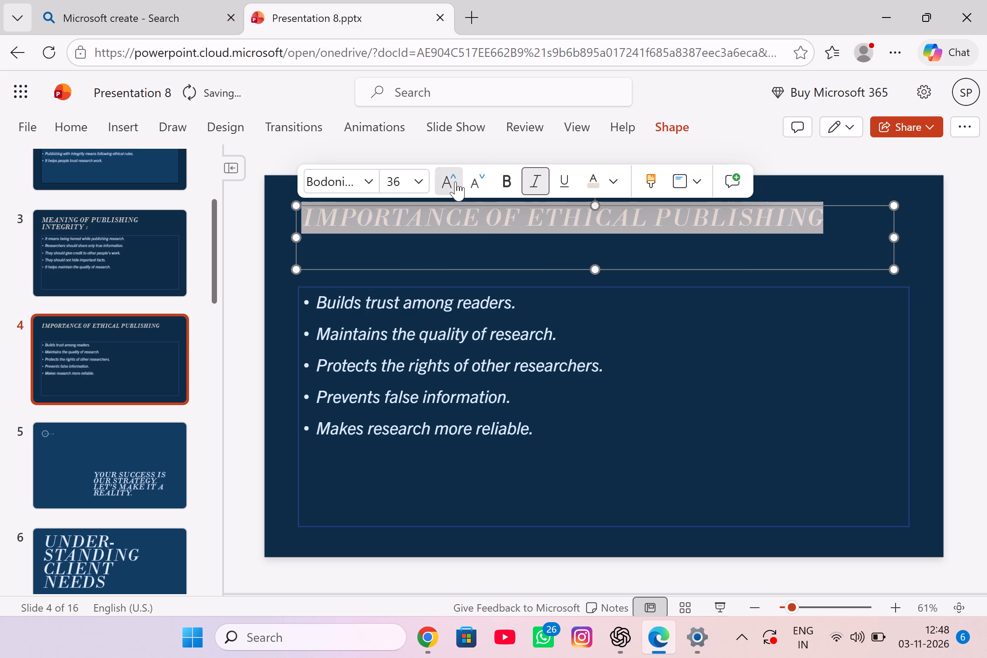
pyautogui.click(455, 182)
pyautogui.click(455, 182)
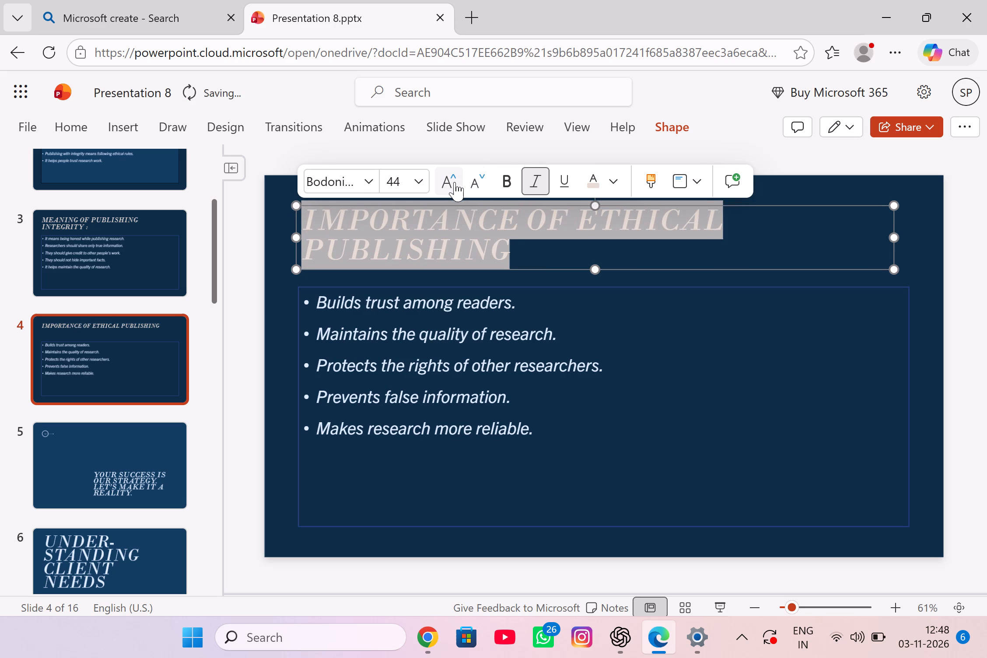
pyautogui.click(659, 316)
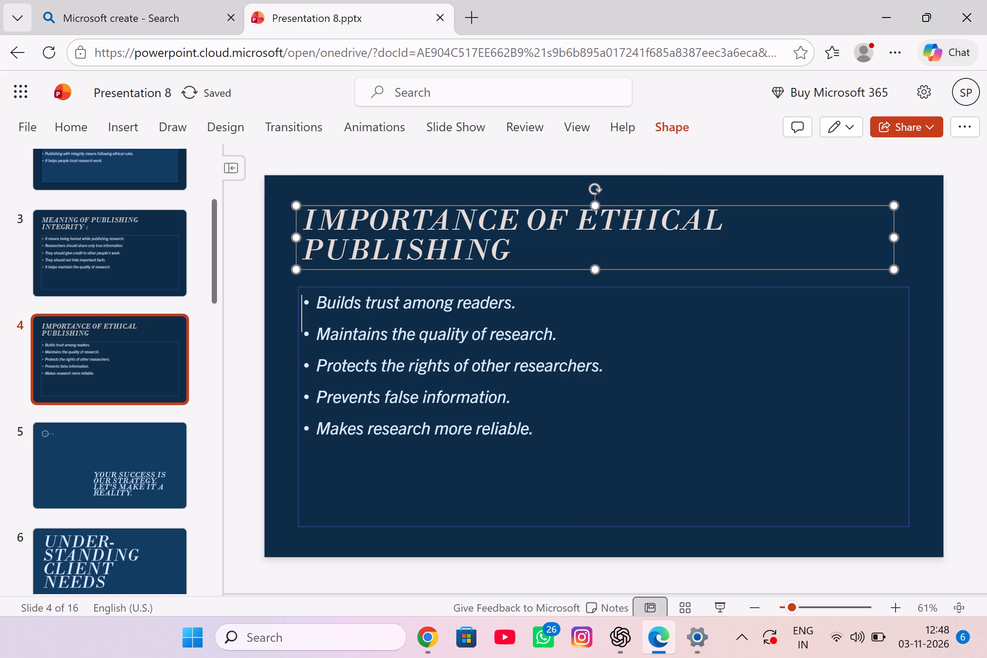
# Append a space and a colon to slide 4's title and compare it with slide 3's title.
pyautogui.click(564, 247)
pyautogui.press('space')
pyautogui.hotkey('shift', ':')
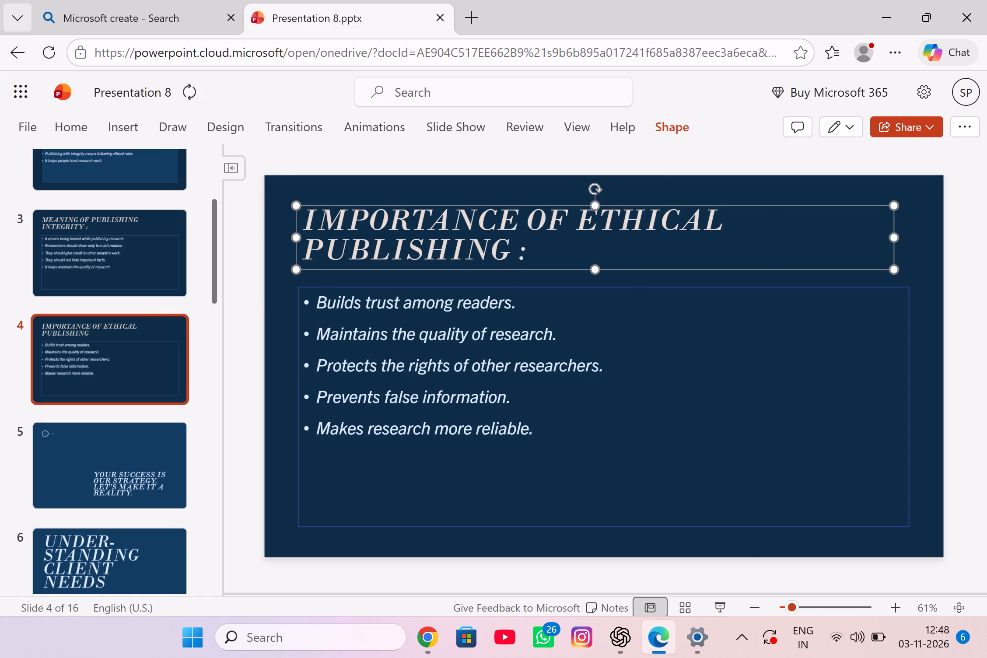
pyautogui.click(115, 269)
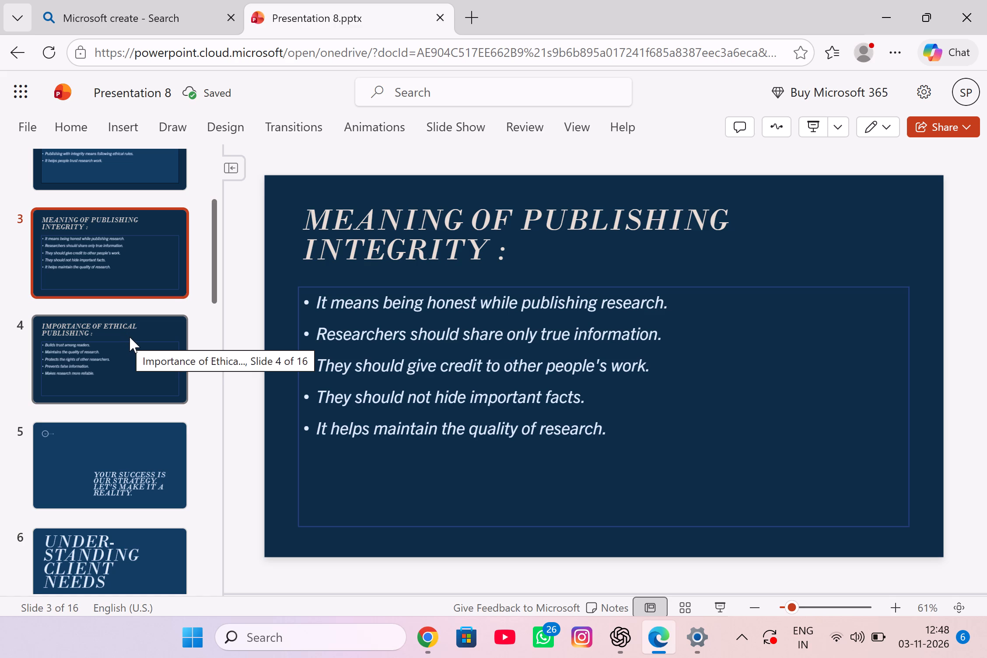
pyautogui.click(127, 262)
pyautogui.click(159, 357)
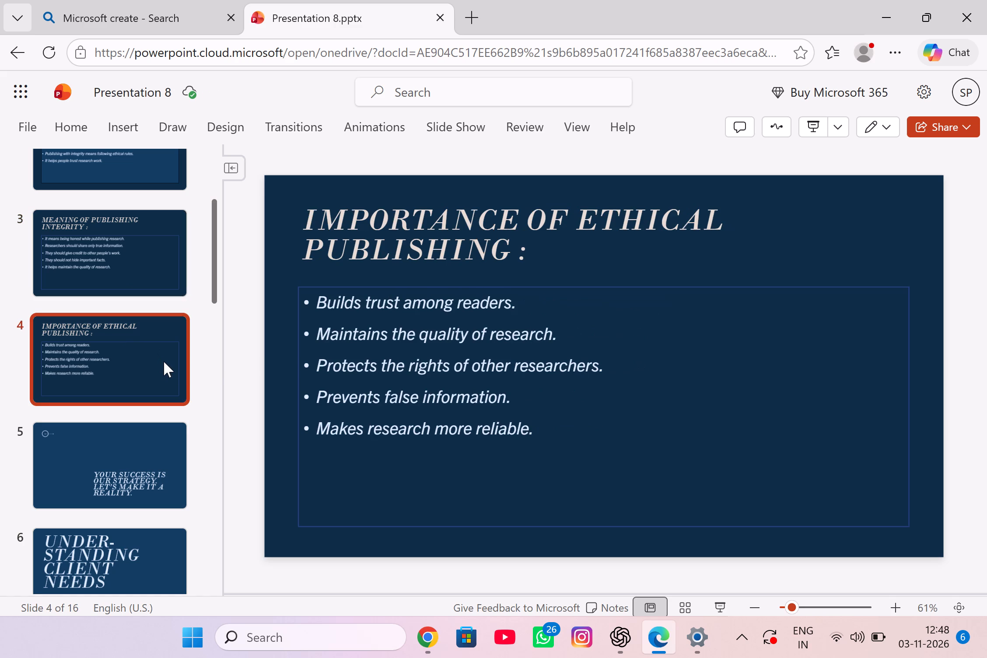